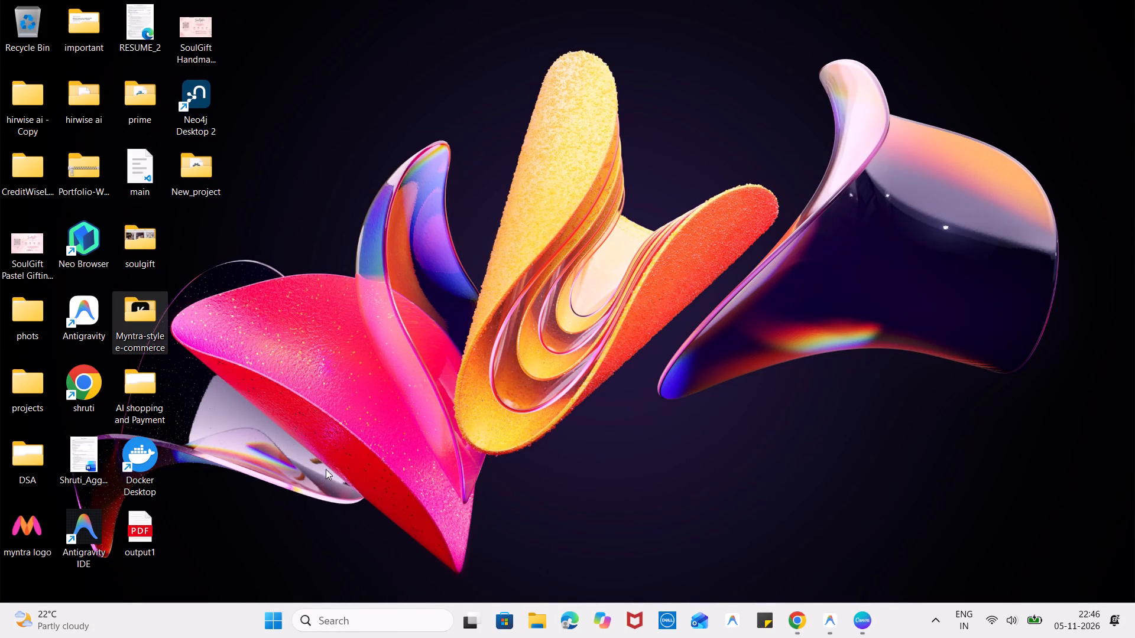
# Switch to Chrome and close the Pinterest page.
pyautogui.click(804, 624)
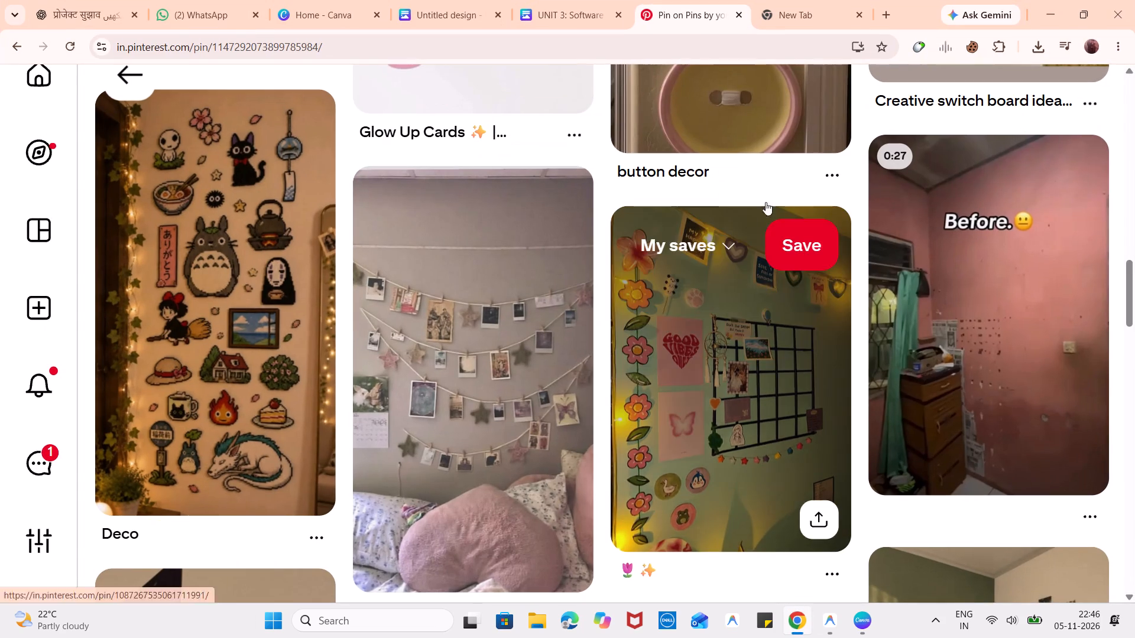
pyautogui.click(739, 15)
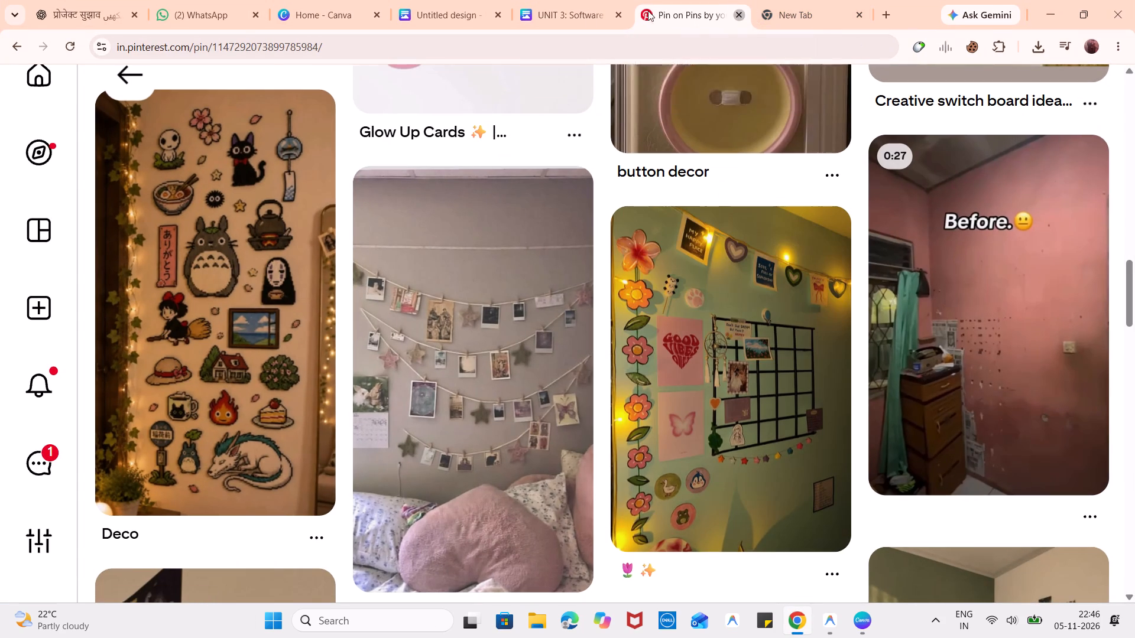
# Look through the two Canva docs open in the browser, the UNIT 3 software design notes and the untitled design.
pyautogui.click(563, 9)
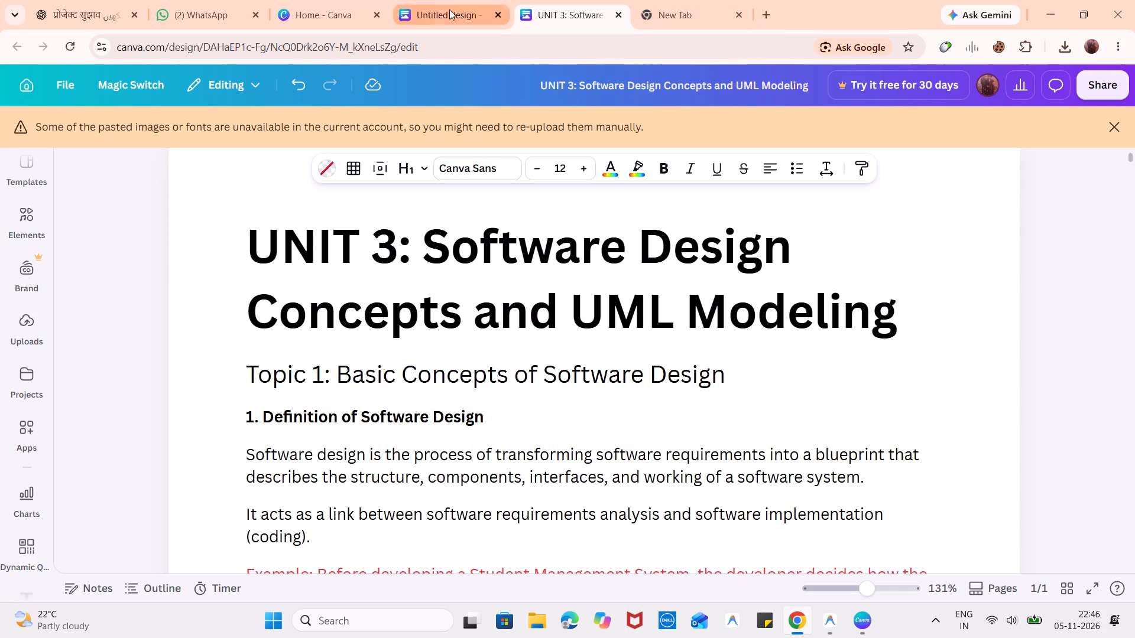
pyautogui.click(444, 8)
pyautogui.click(520, 12)
pyautogui.scroll(2, 531, 420)
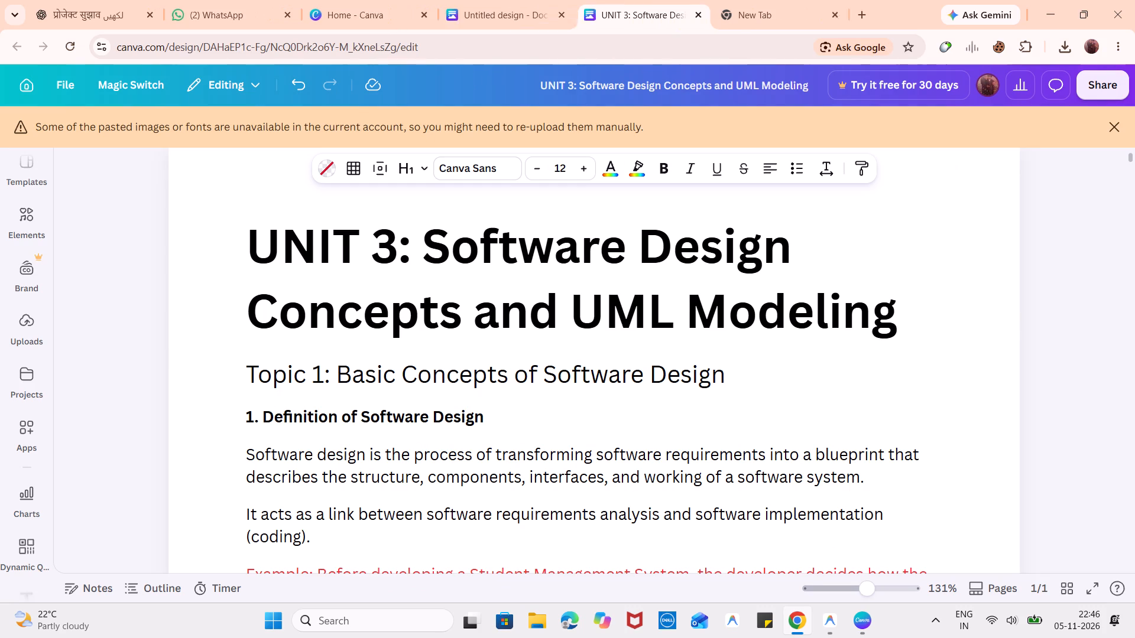
pyautogui.scroll(1, 531, 421)
pyautogui.scroll(-9, 531, 421)
pyautogui.click(522, 12)
pyautogui.click(654, 14)
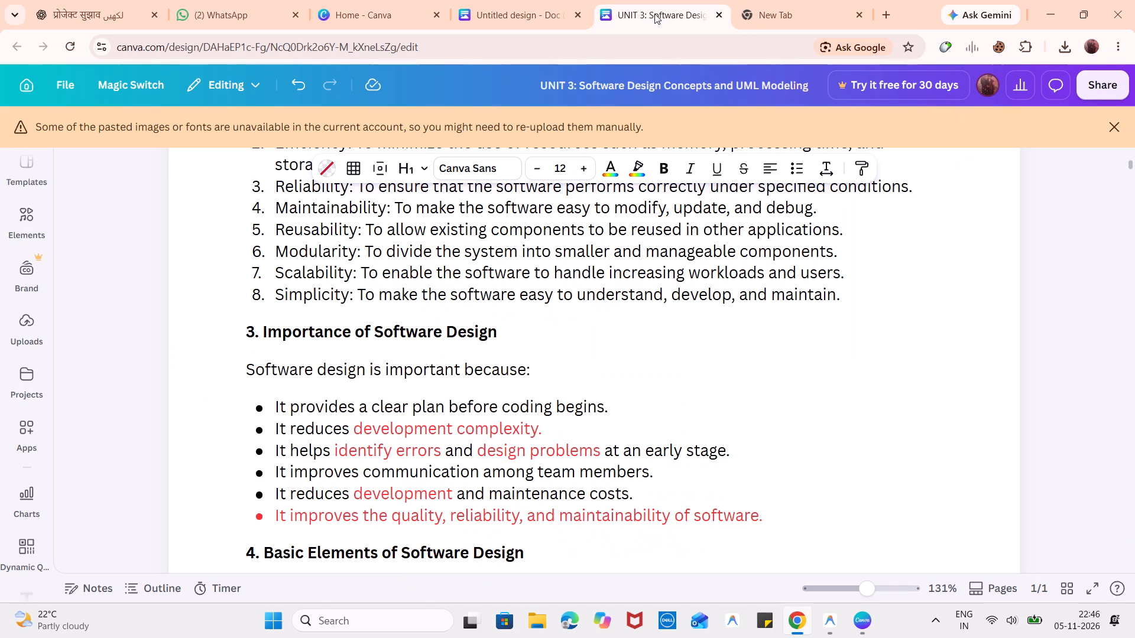
pyautogui.scroll(3, 553, 350)
pyautogui.scroll(-3, 553, 351)
pyautogui.click(478, 0)
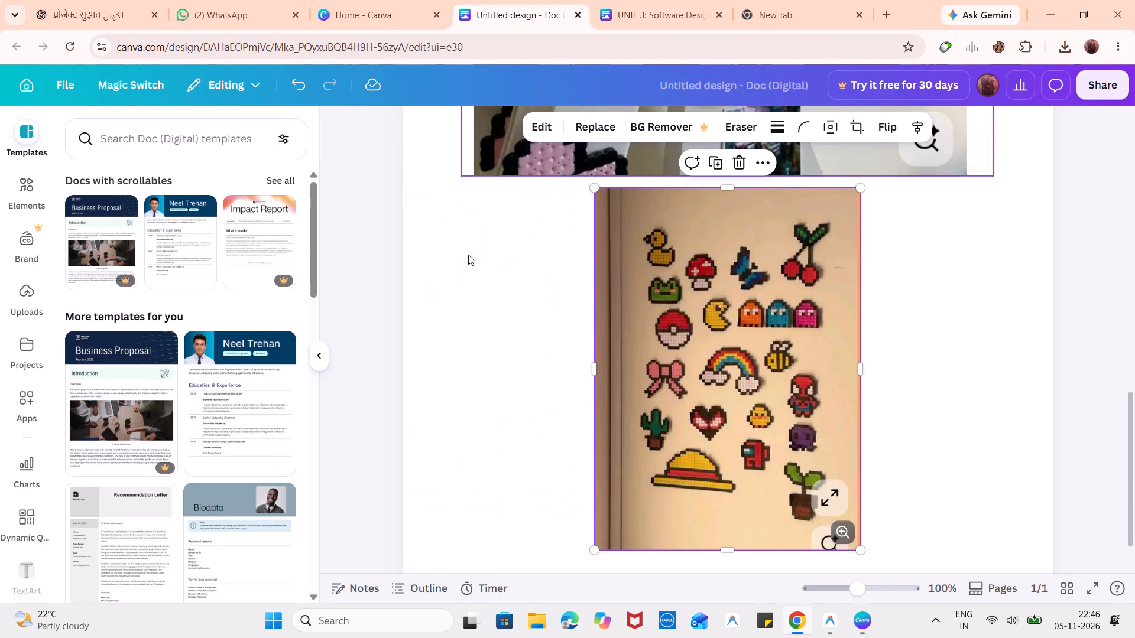
# Switch to the Canva desktop app and look through the open docs and the expanded list of recent designs on its home page.
pyautogui.click(857, 626)
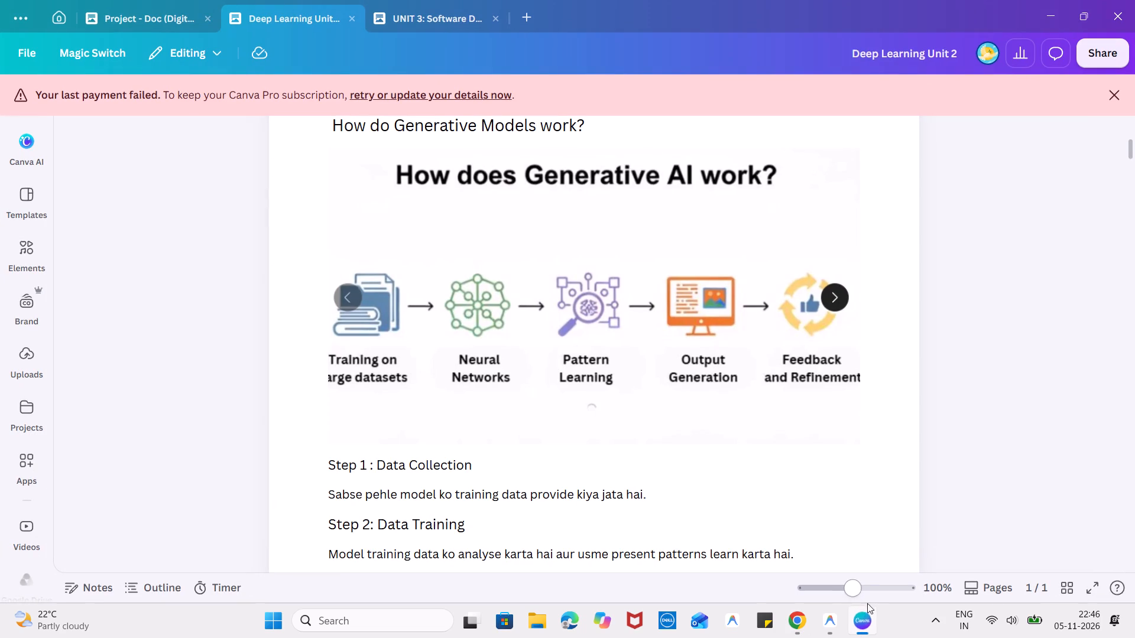
pyautogui.click(150, 0)
pyautogui.click(145, 17)
pyautogui.click(66, 17)
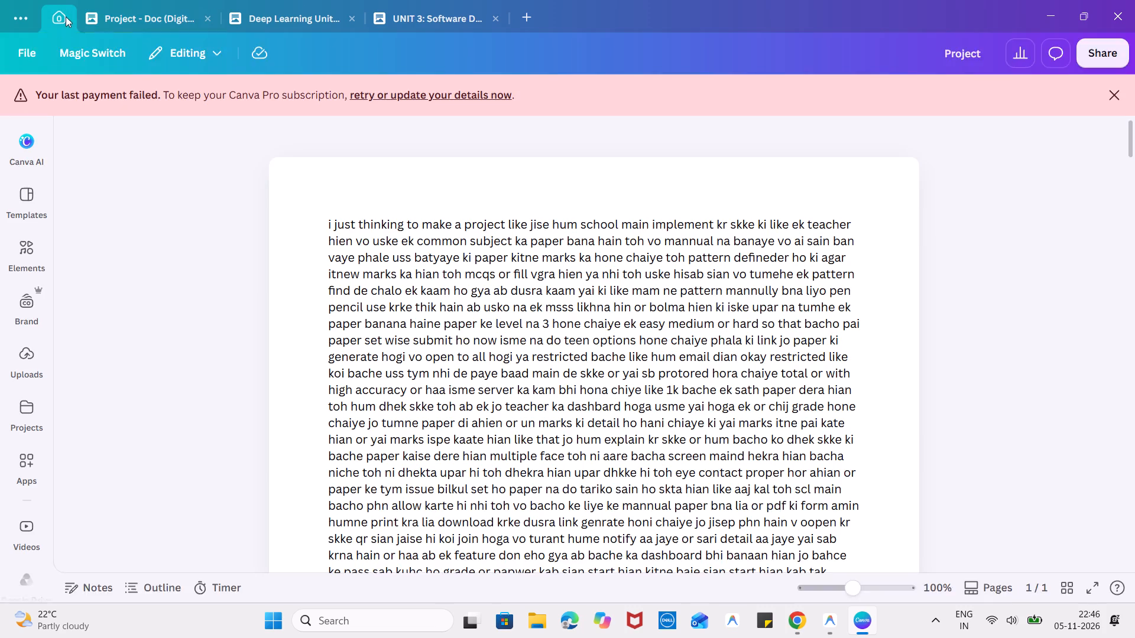
pyautogui.scroll(-2, 414, 585)
pyautogui.click(581, 386)
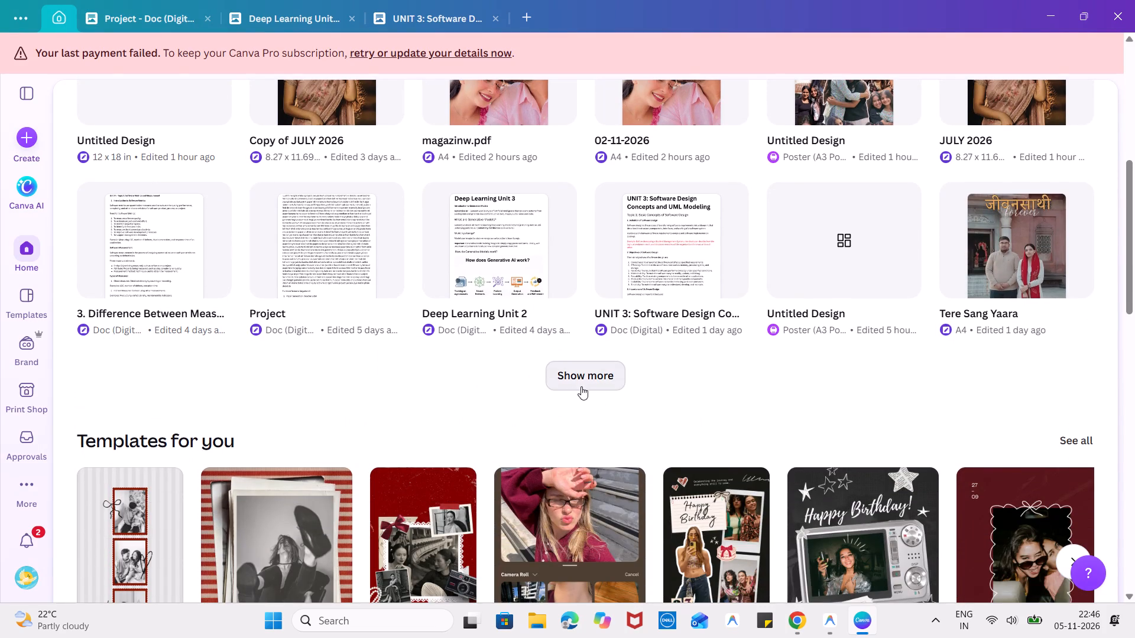
pyautogui.scroll(-2, 583, 422)
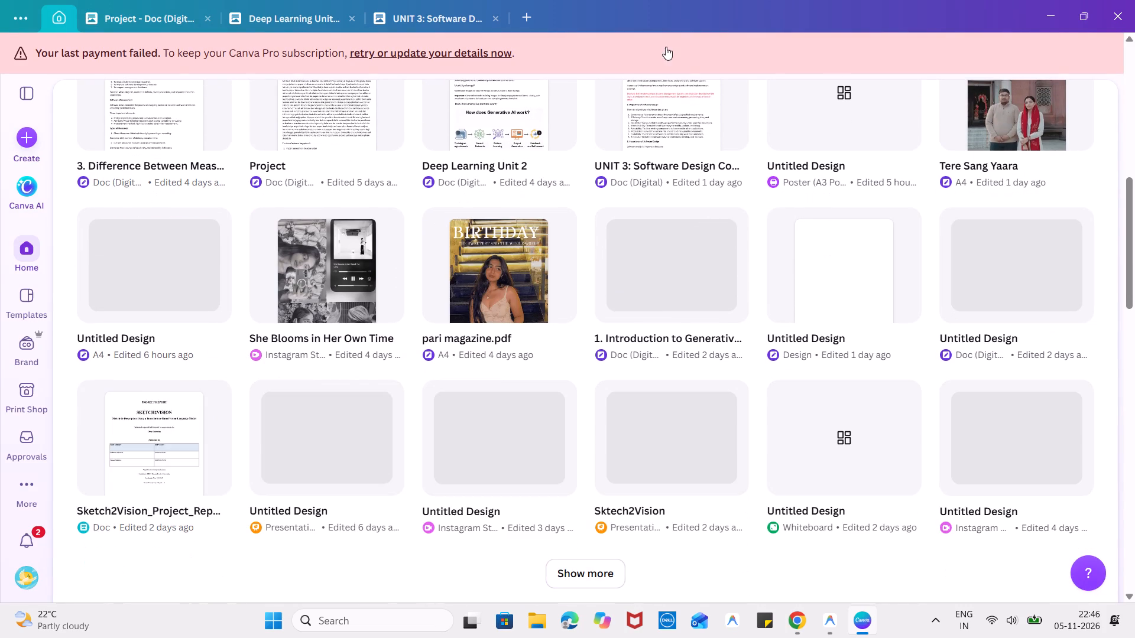
pyautogui.scroll(-4, 601, 176)
pyautogui.scroll(4, 589, 193)
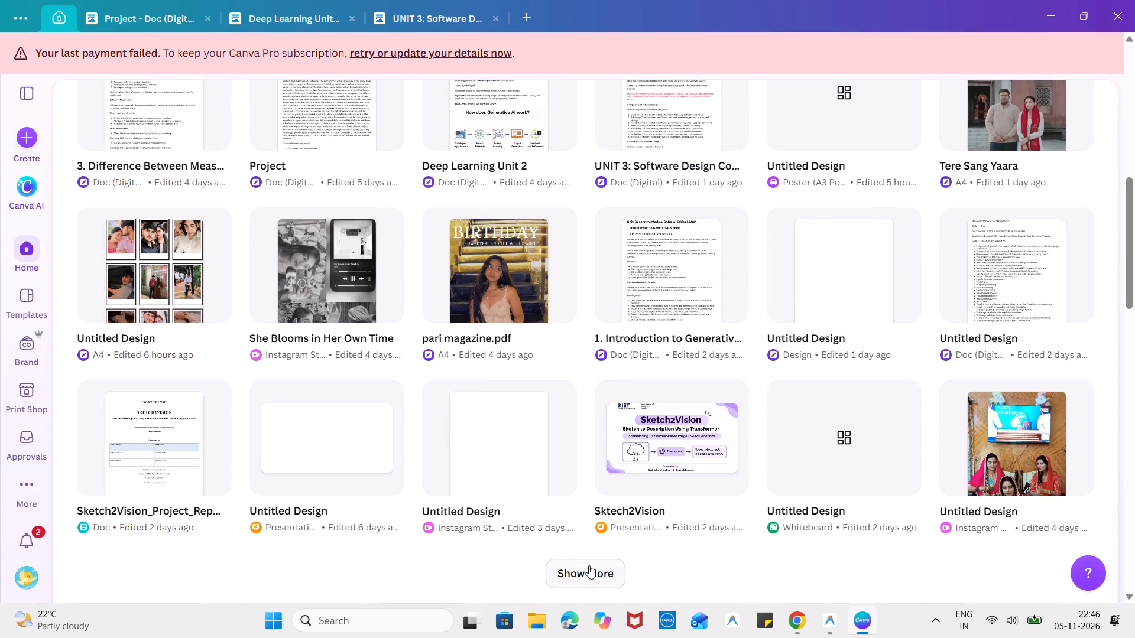
pyautogui.click(589, 565)
pyautogui.scroll(8, 478, 295)
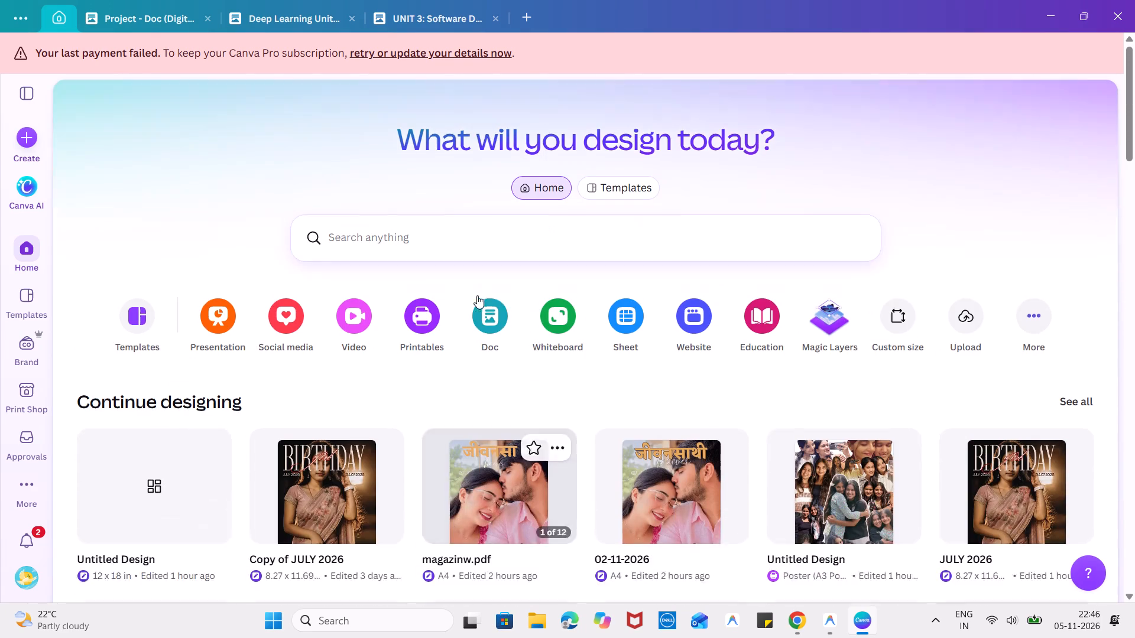
pyautogui.click(27, 304)
pyautogui.click(25, 351)
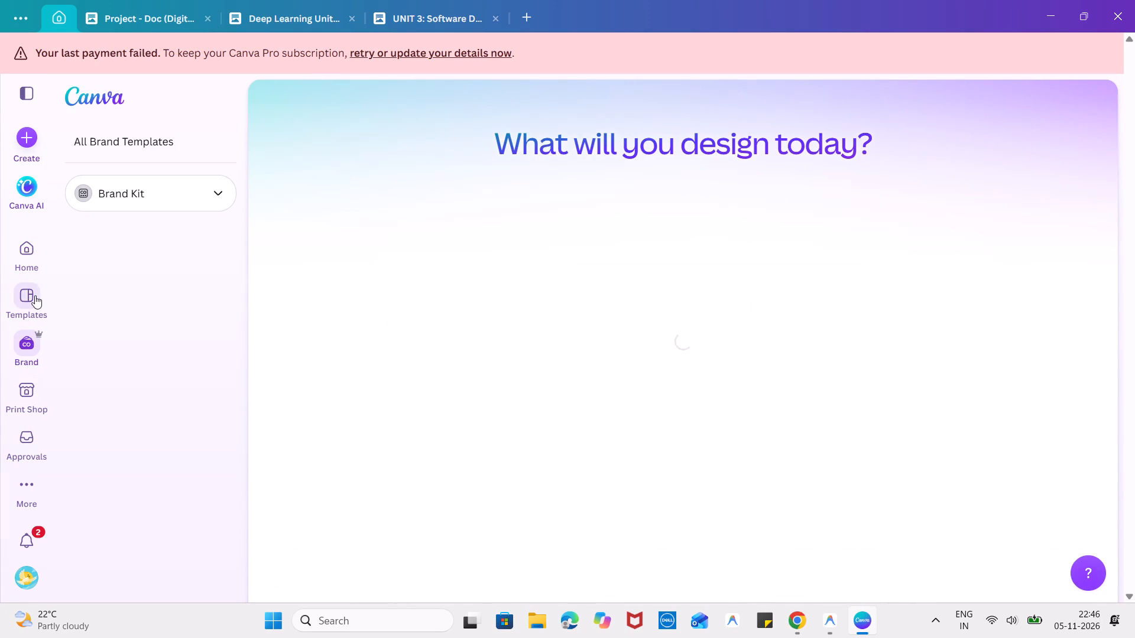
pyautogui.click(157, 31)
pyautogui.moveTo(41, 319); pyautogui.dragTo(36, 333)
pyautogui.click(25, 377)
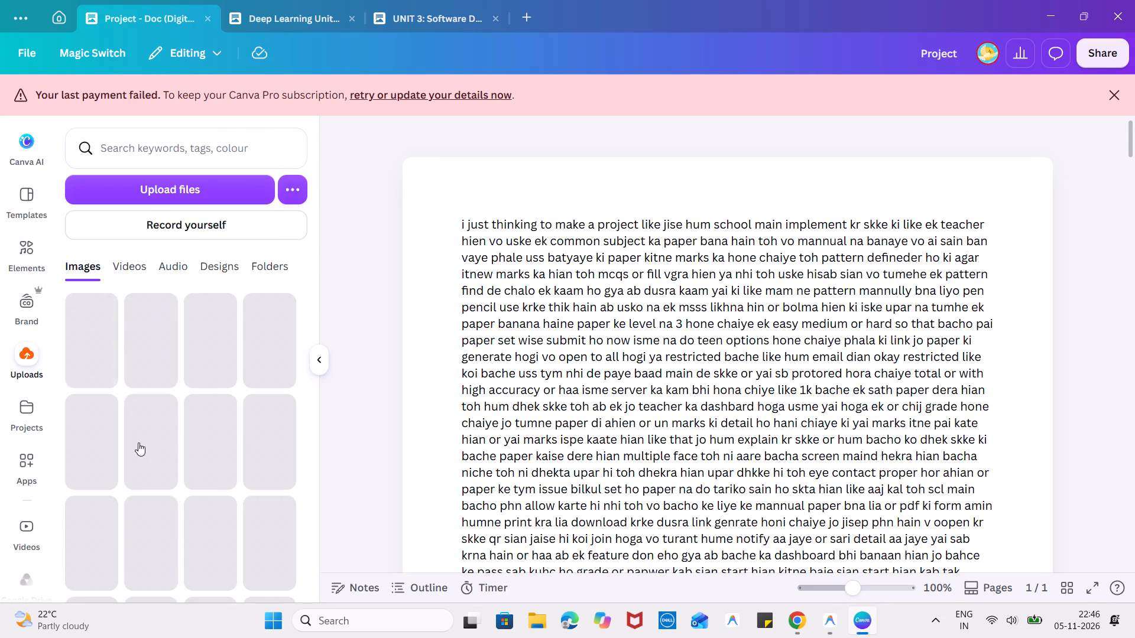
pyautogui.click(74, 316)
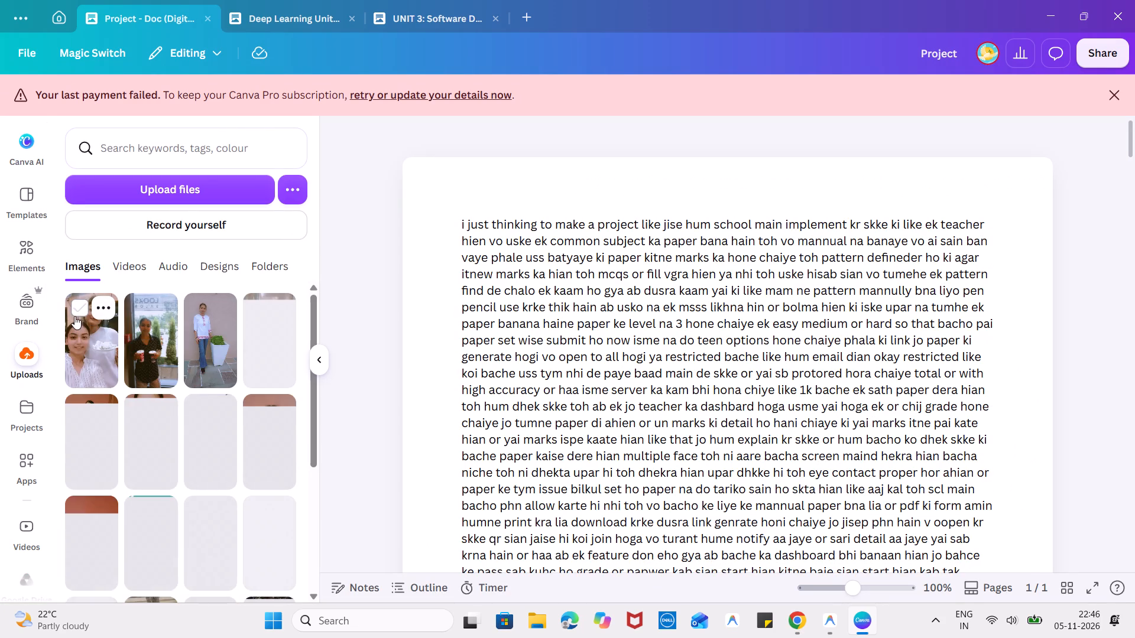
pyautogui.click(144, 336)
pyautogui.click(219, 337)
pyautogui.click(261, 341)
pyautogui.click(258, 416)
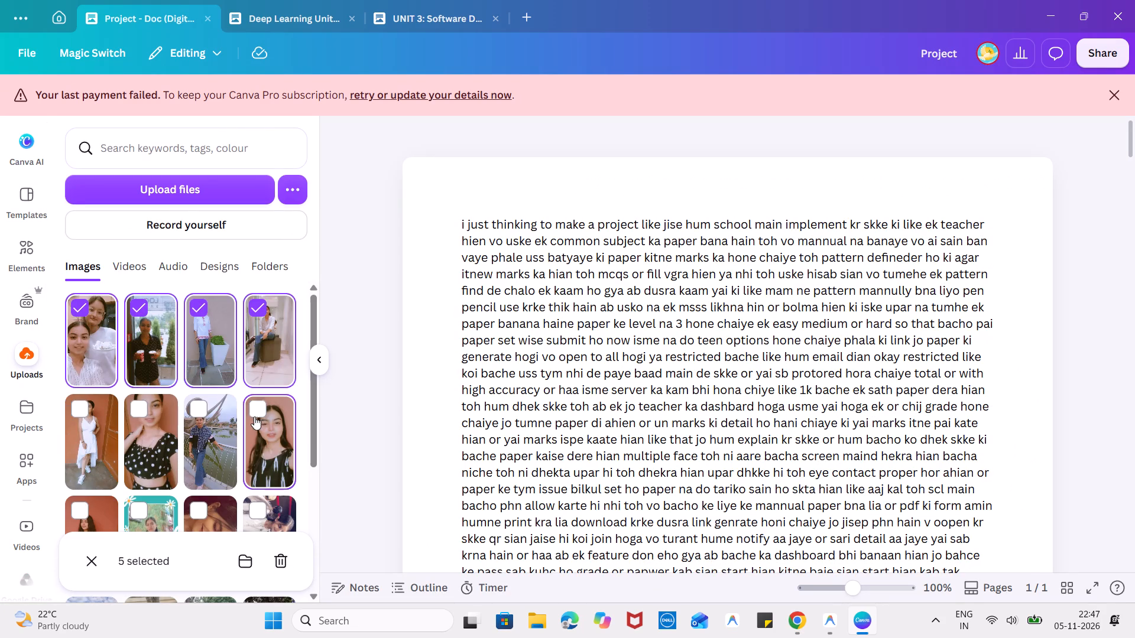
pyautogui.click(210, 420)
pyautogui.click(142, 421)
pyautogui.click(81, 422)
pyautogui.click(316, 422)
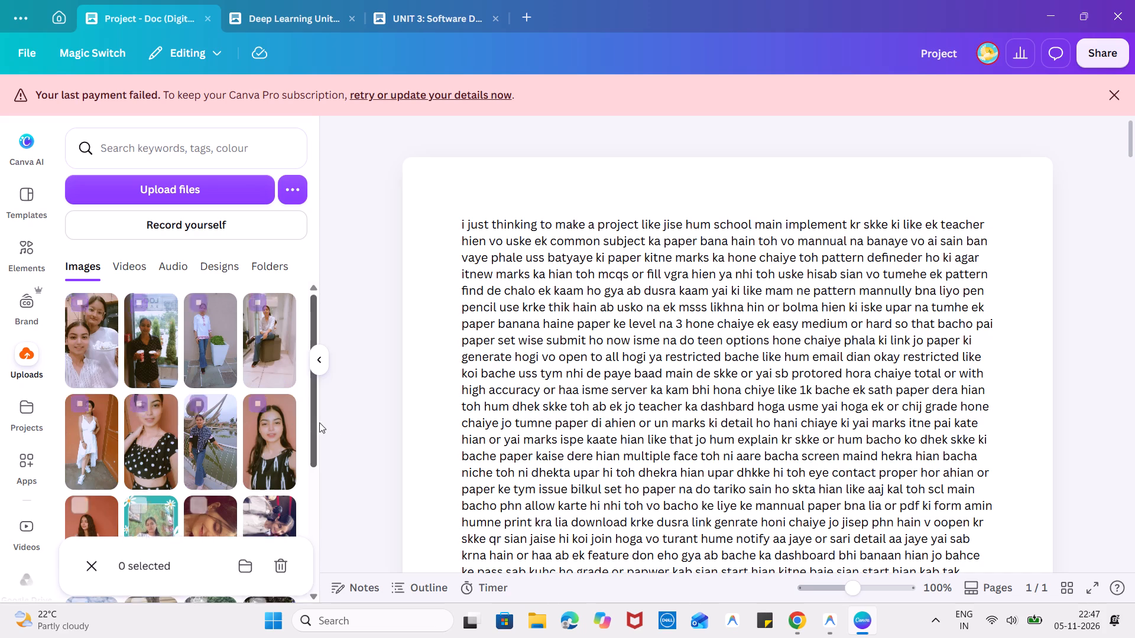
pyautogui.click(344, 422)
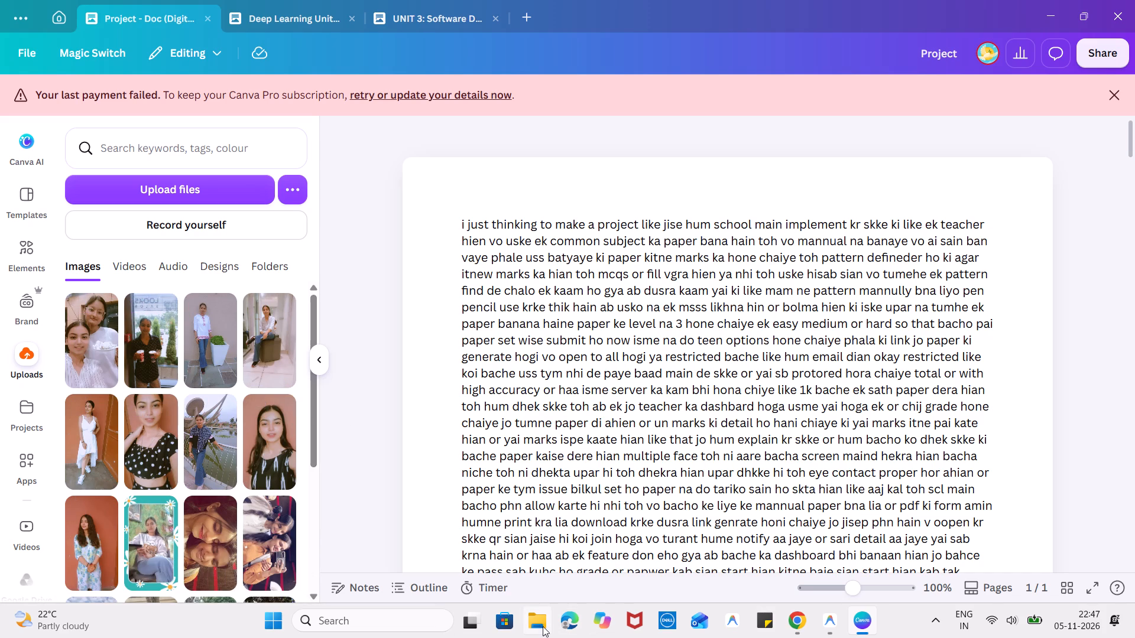
# Switch to File Explorer and find the saniya page images in the Downloads folder.
pyautogui.doubleClick(541, 626)
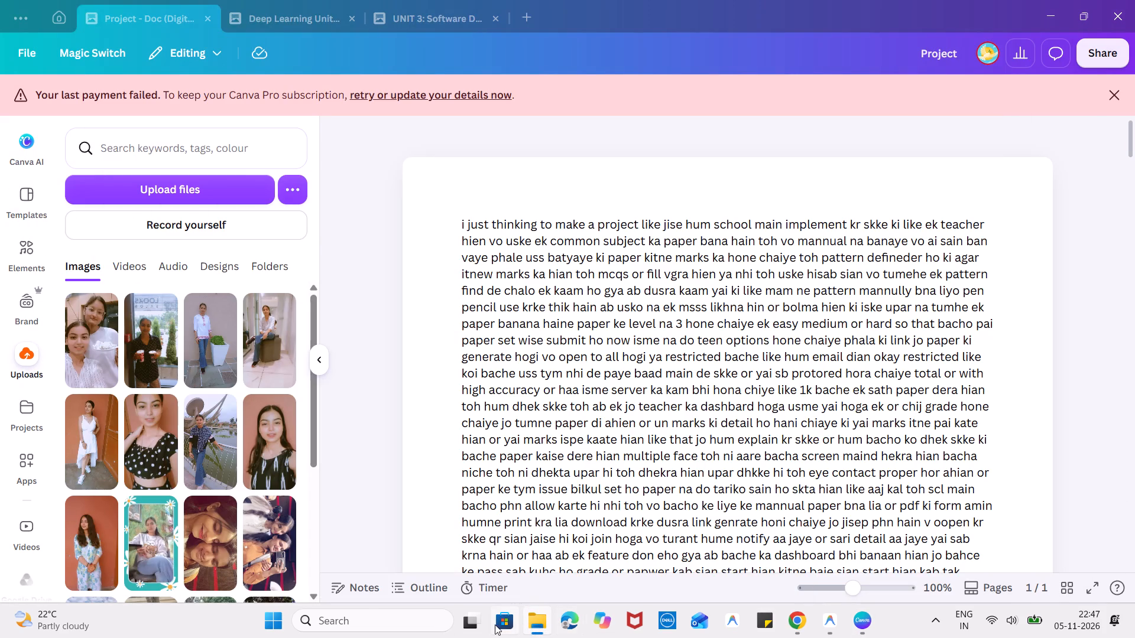
pyautogui.doubleClick(538, 627)
pyautogui.click(540, 626)
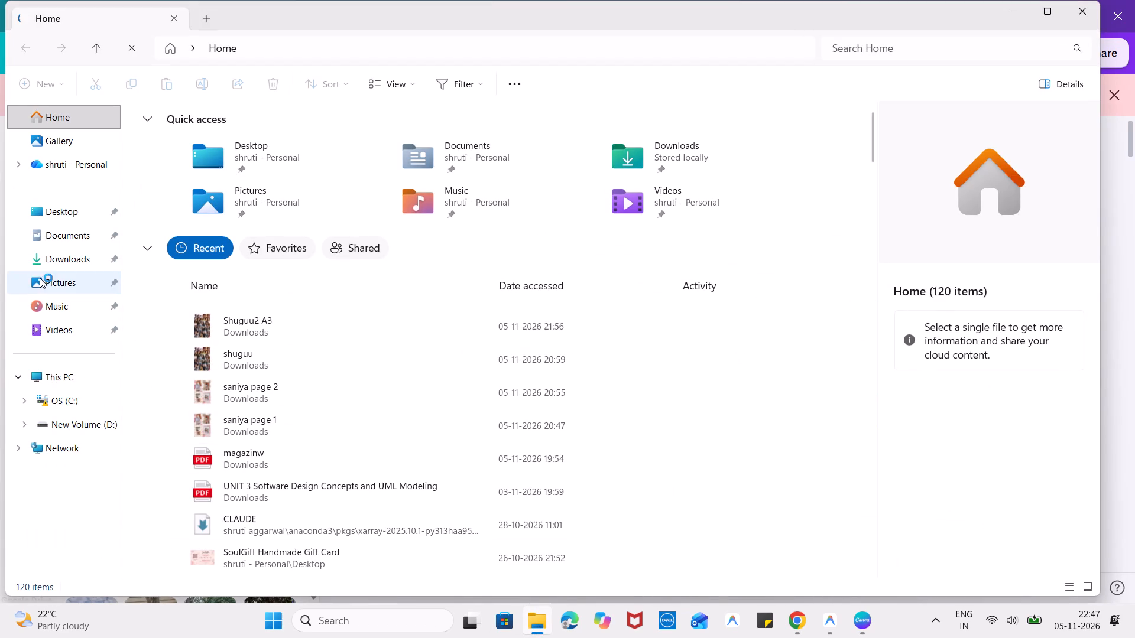
pyautogui.click(43, 268)
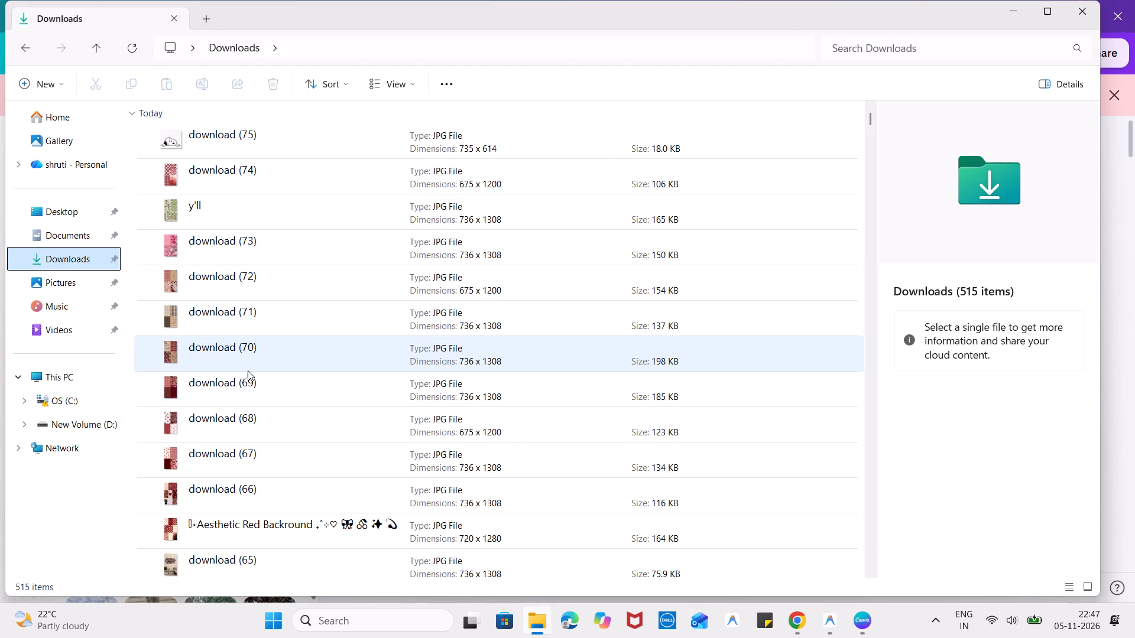
pyautogui.scroll(-8, 248, 370)
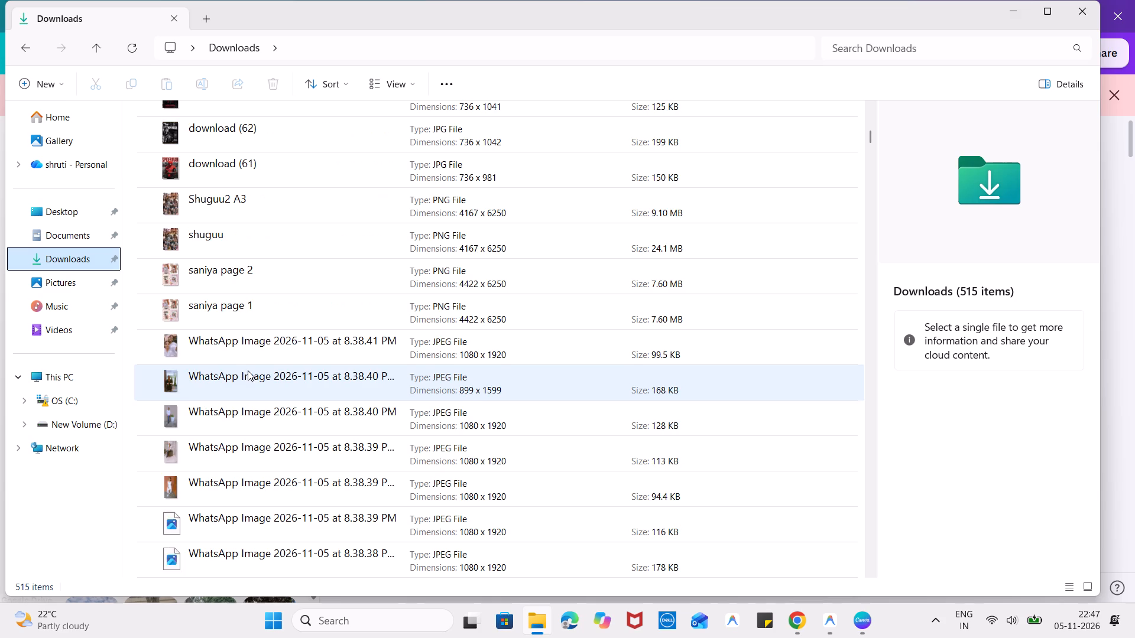
# View the saniya page 1 and saniya page 2 images in turn to compare them, and close the Downloads window.
pyautogui.doubleClick(268, 317)
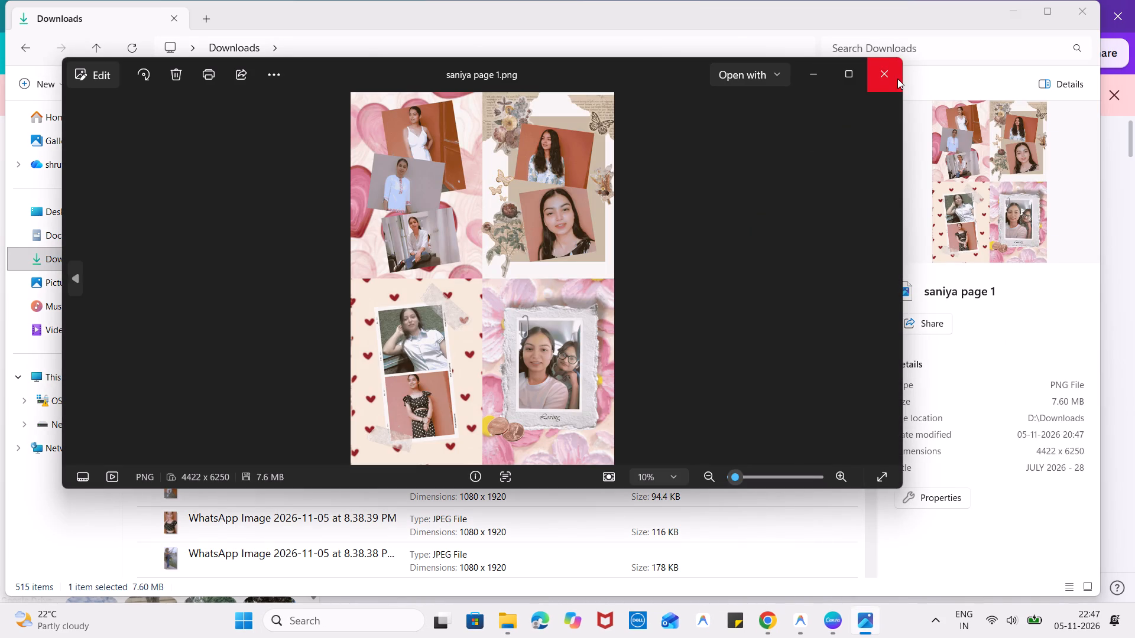
pyautogui.click(897, 79)
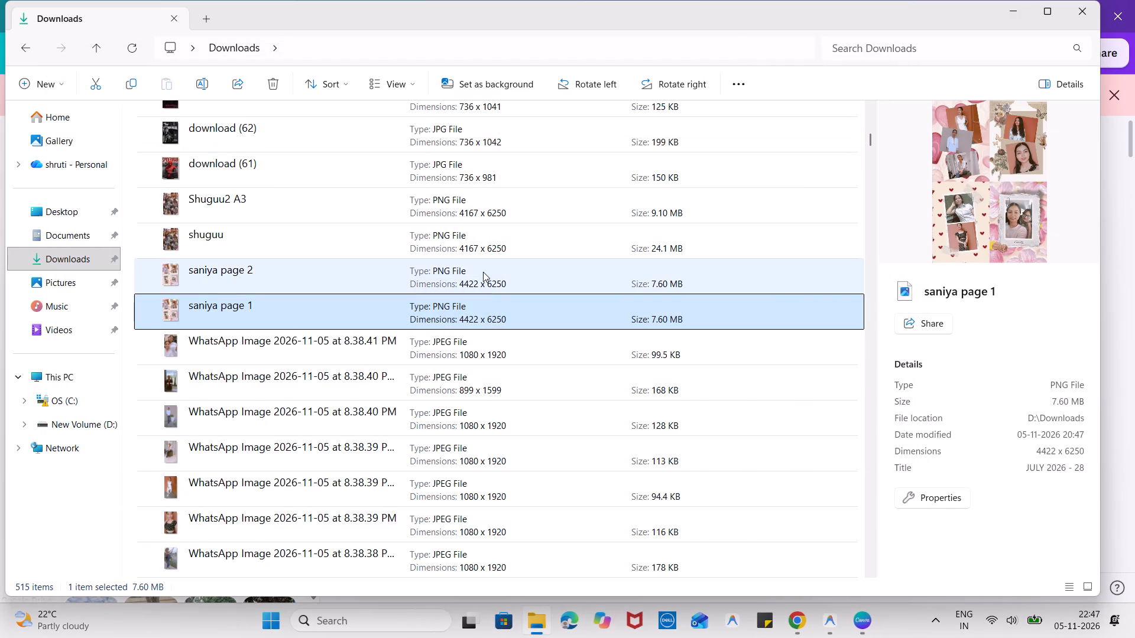
pyautogui.click(482, 272)
pyautogui.click(482, 272)
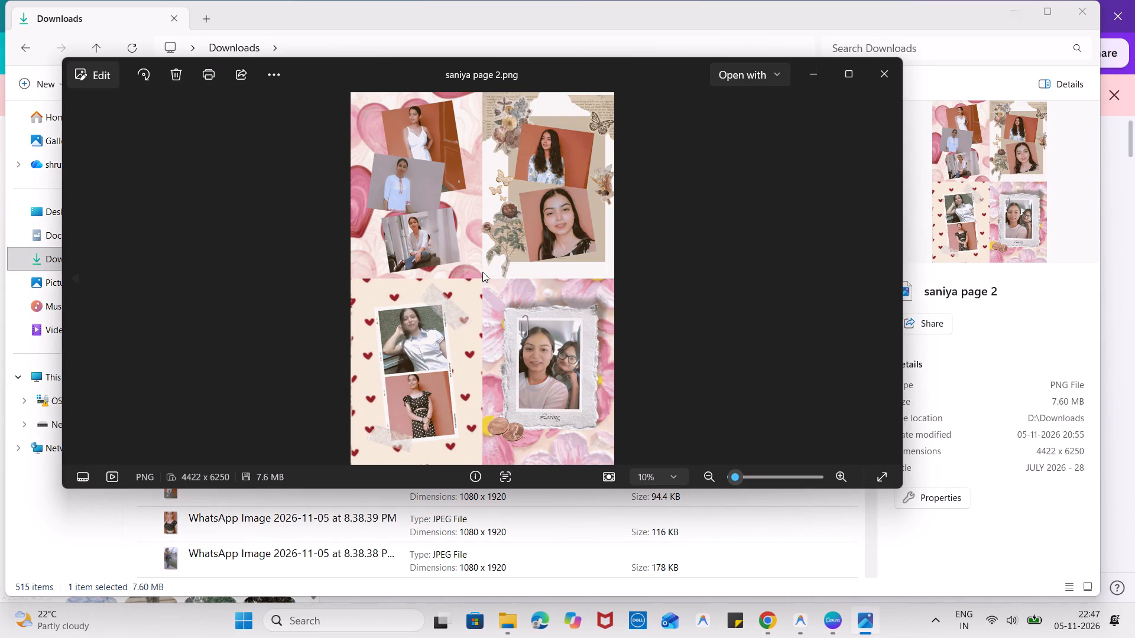
pyautogui.click(880, 81)
pyautogui.click(408, 310)
pyautogui.click(408, 310)
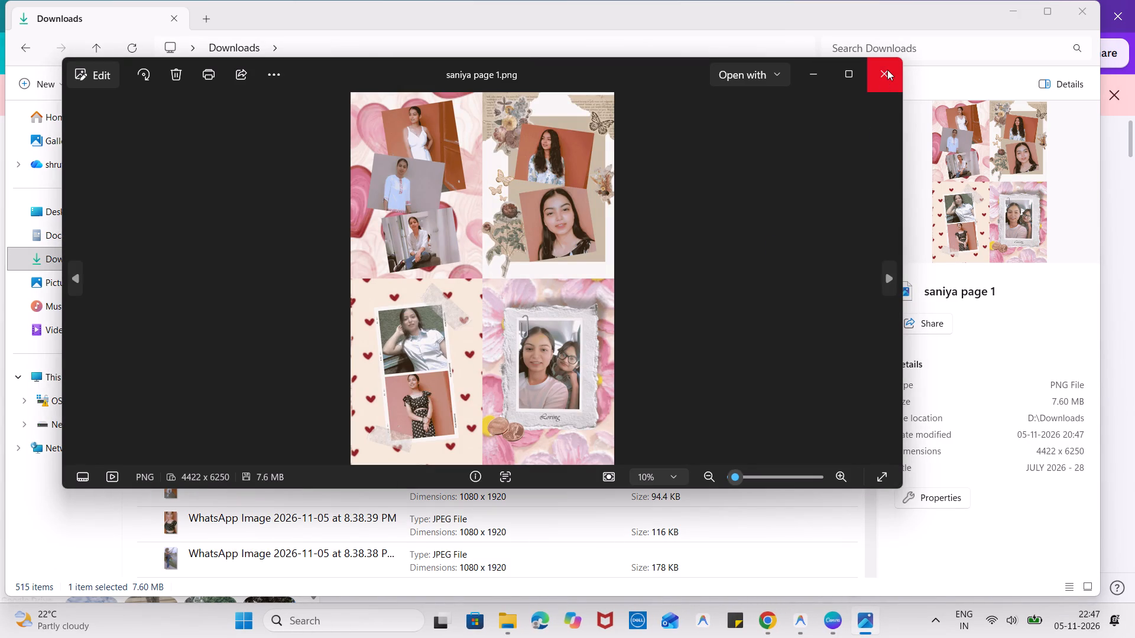
pyautogui.click(887, 70)
pyautogui.click(162, 272)
pyautogui.click(162, 272)
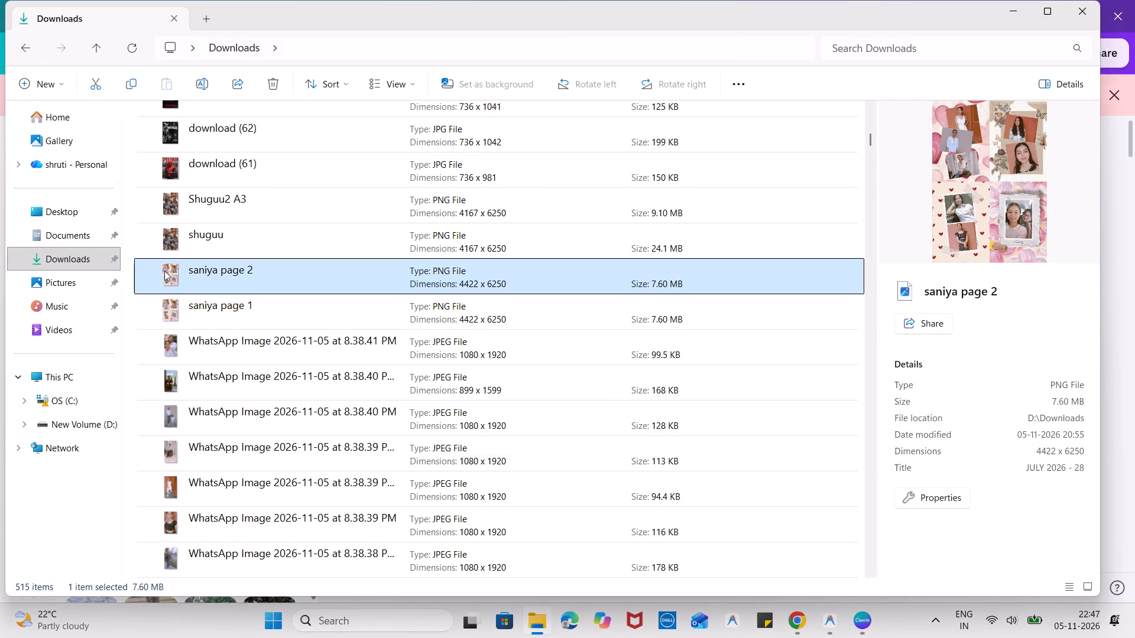
pyautogui.click(881, 77)
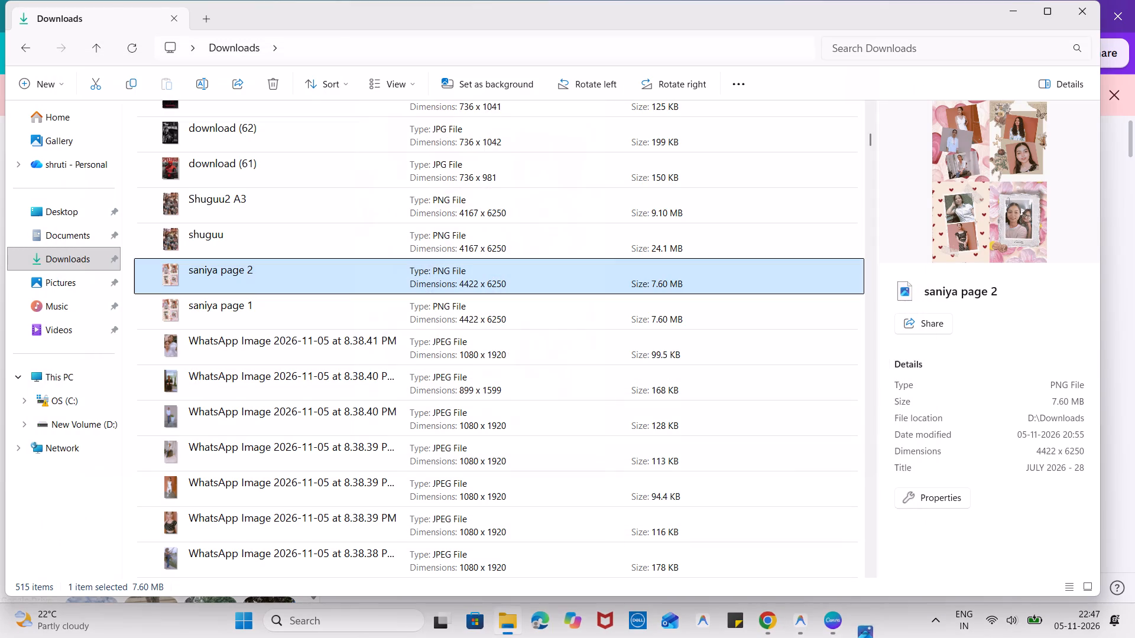
pyautogui.click(1080, 14)
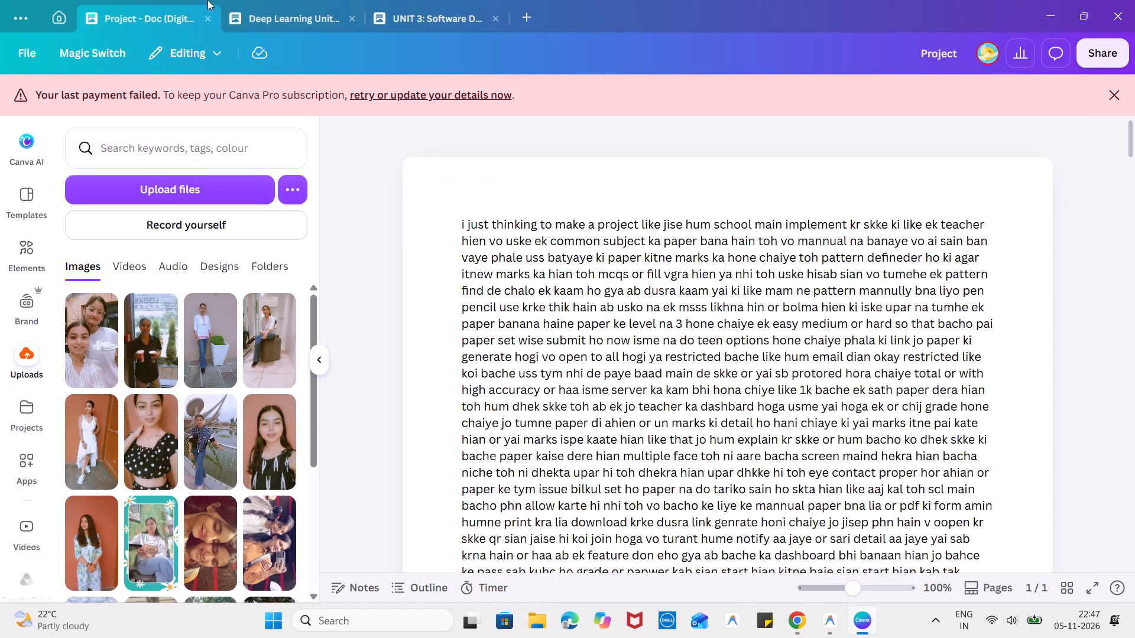
# Open the Copy of JULY 2026 design from the recent designs on the Canva home page.
pyautogui.click(270, 13)
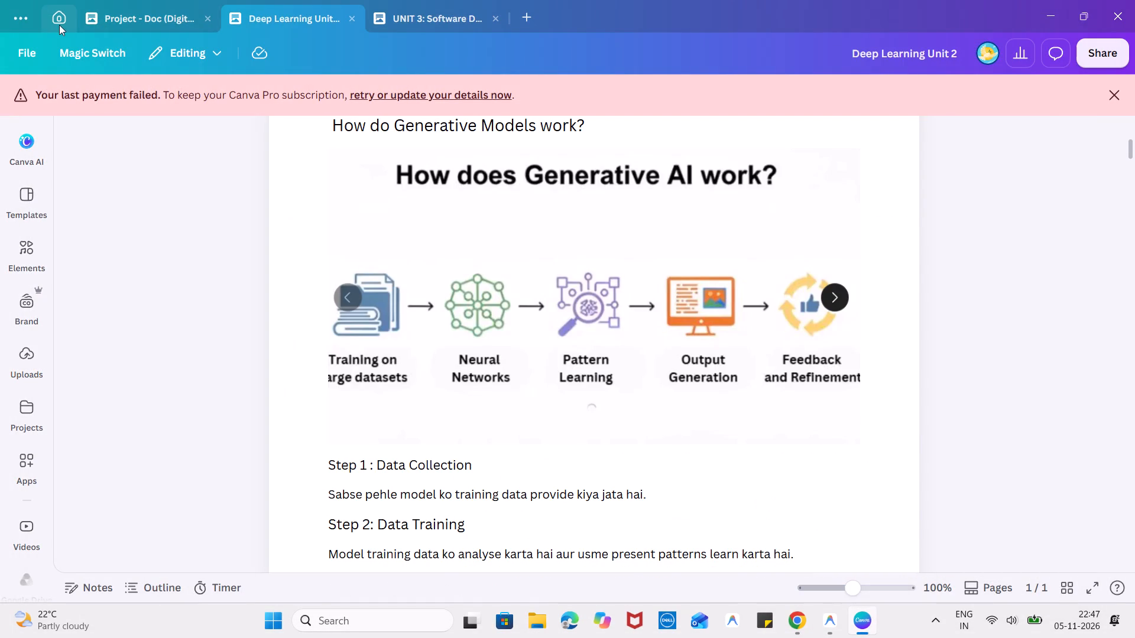
pyautogui.click(59, 25)
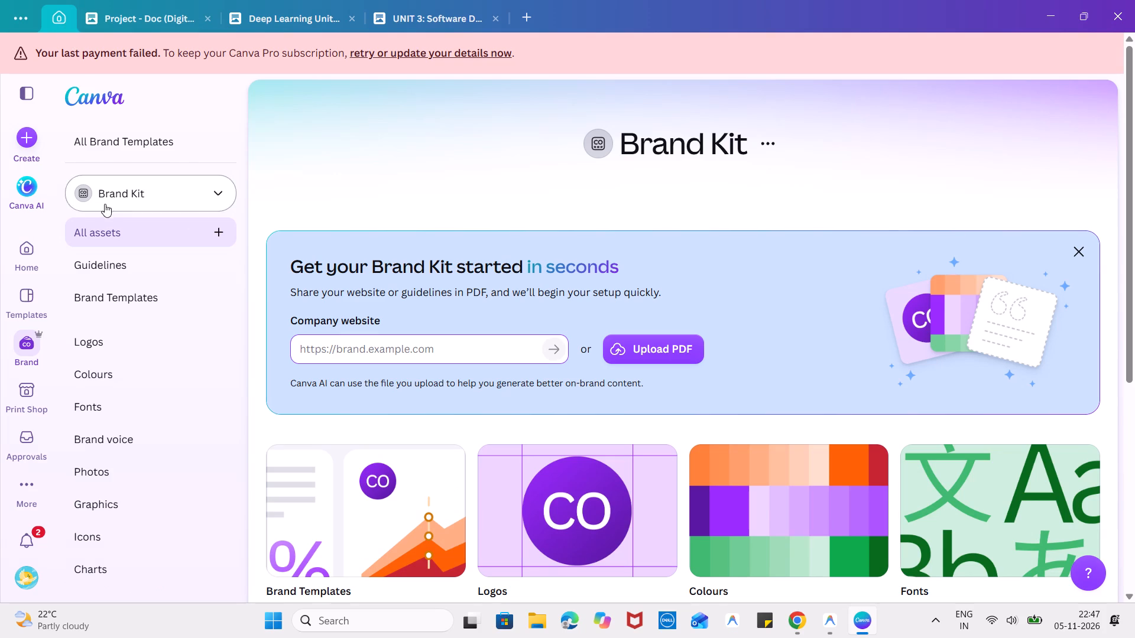
pyautogui.click(24, 239)
pyautogui.scroll(-2, 565, 402)
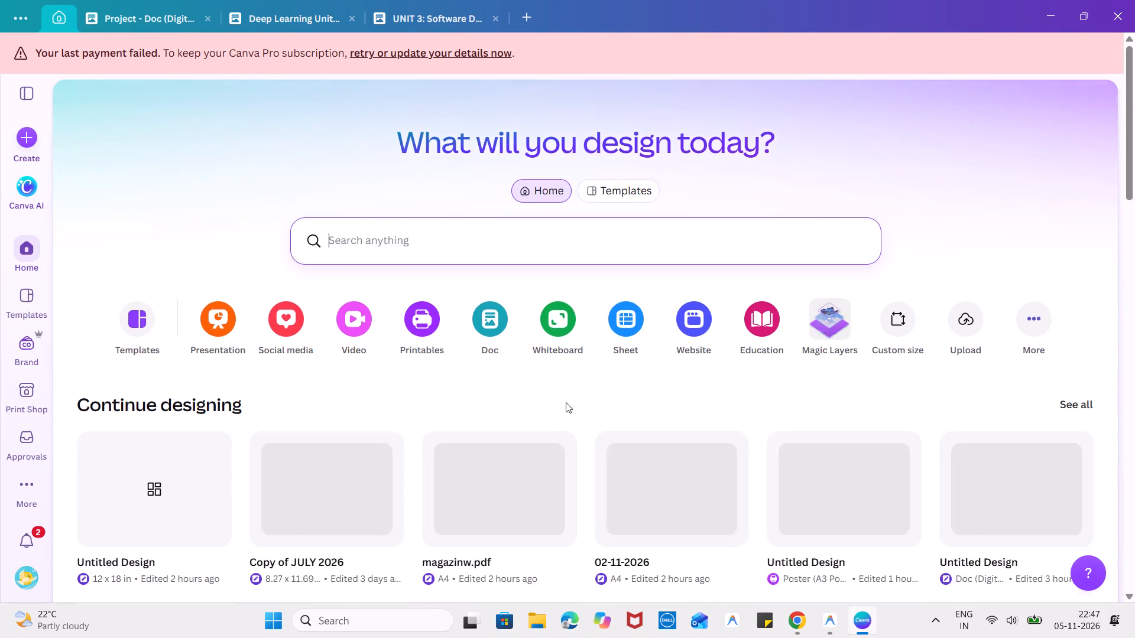
pyautogui.scroll(-1, 566, 402)
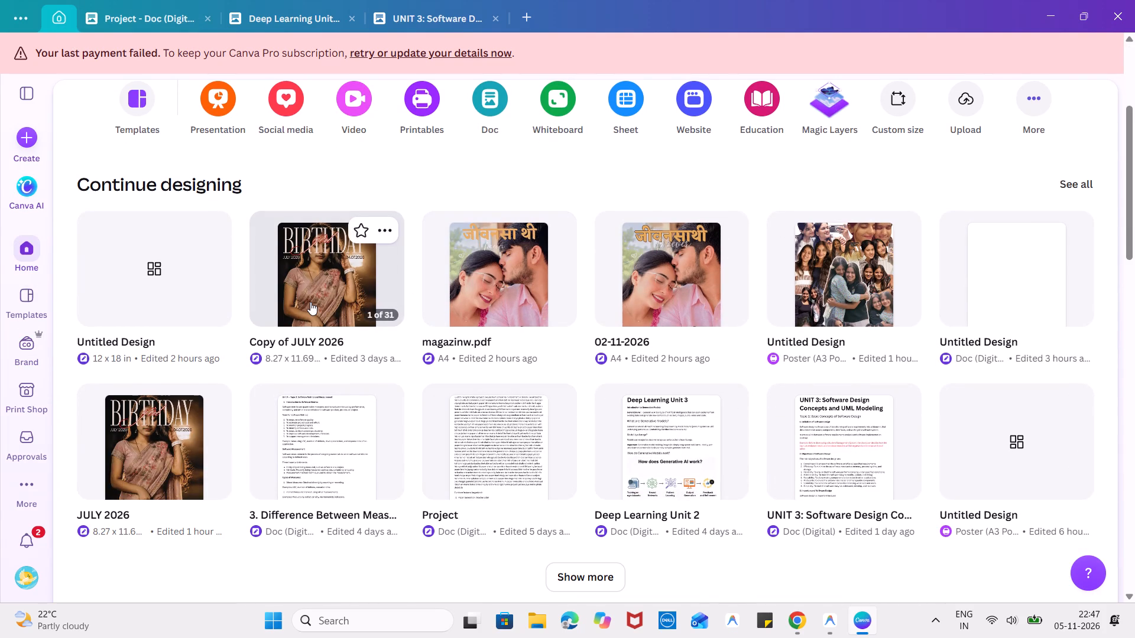
pyautogui.click(310, 302)
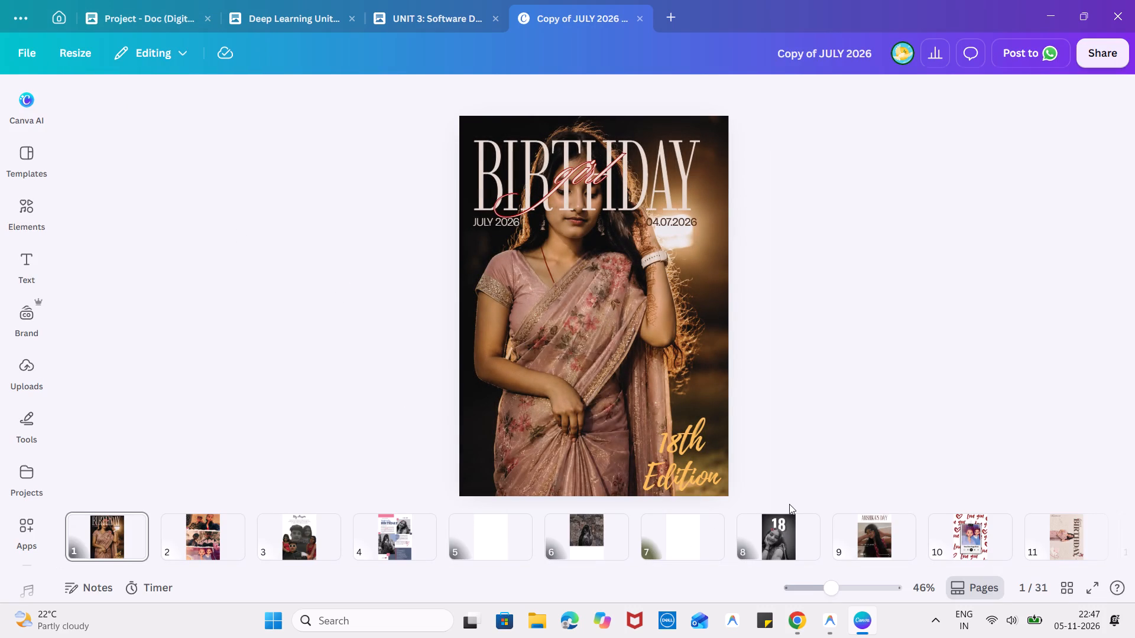
# Look through the page thumbnails of the Copy of JULY 2026 design up to the last page.
pyautogui.moveTo(831, 542); pyautogui.dragTo(639, 519)
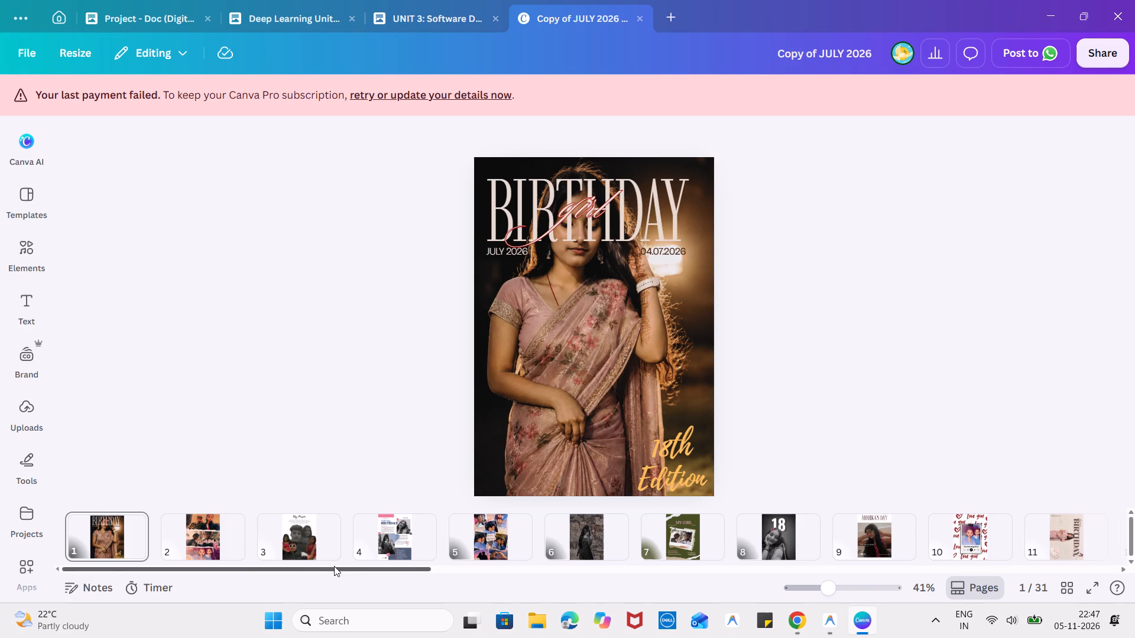
pyautogui.moveTo(338, 567); pyautogui.dragTo(671, 598)
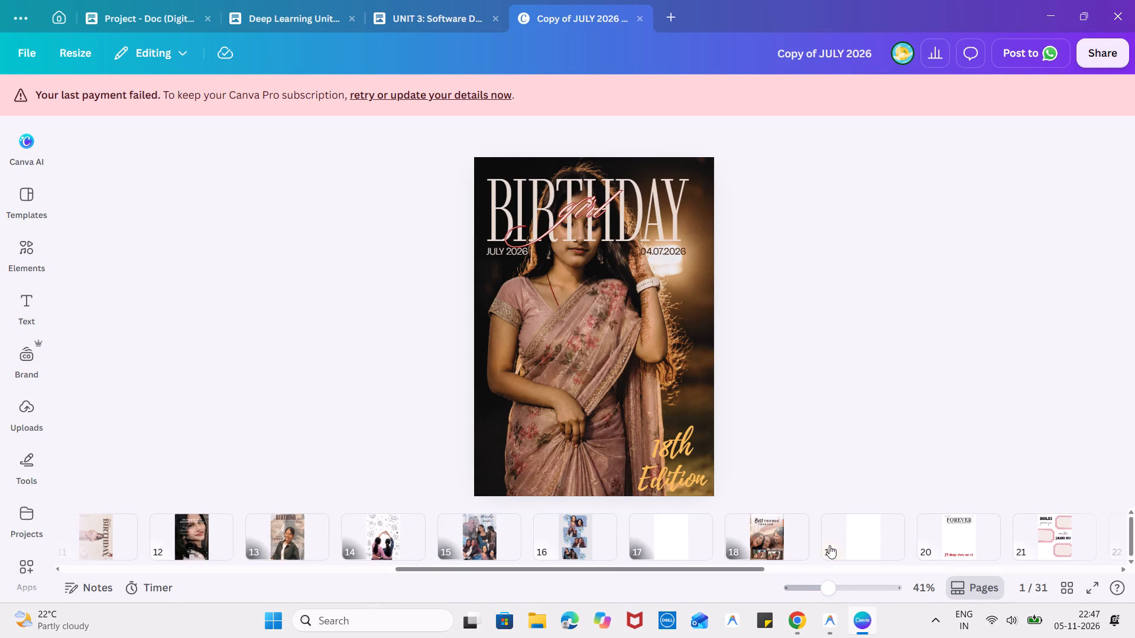
pyautogui.moveTo(614, 565); pyautogui.dragTo(813, 569)
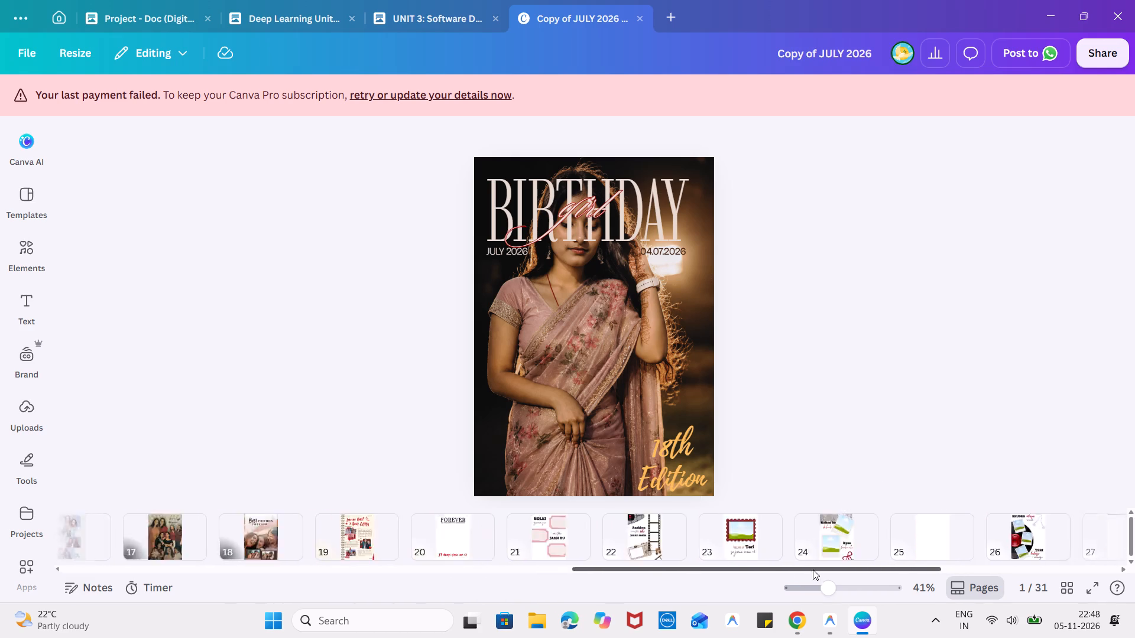
pyautogui.moveTo(813, 569); pyautogui.dragTo(973, 571)
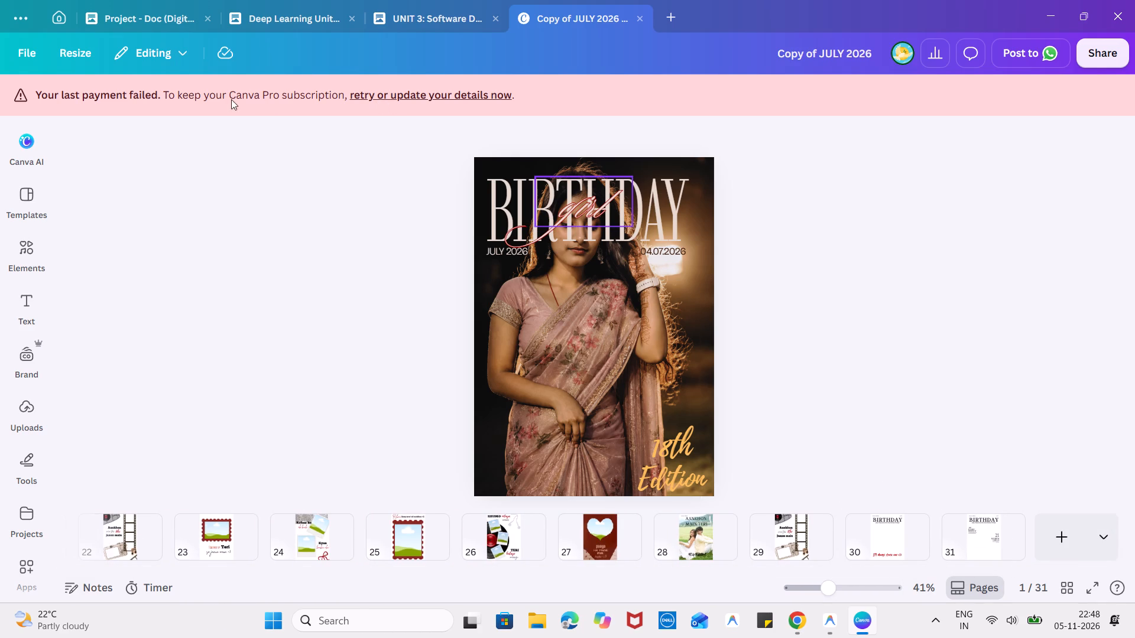
# Open the JULY 2026 design from the recent designs on the home page and view its collage pages 29 and 28.
pyautogui.click(70, 17)
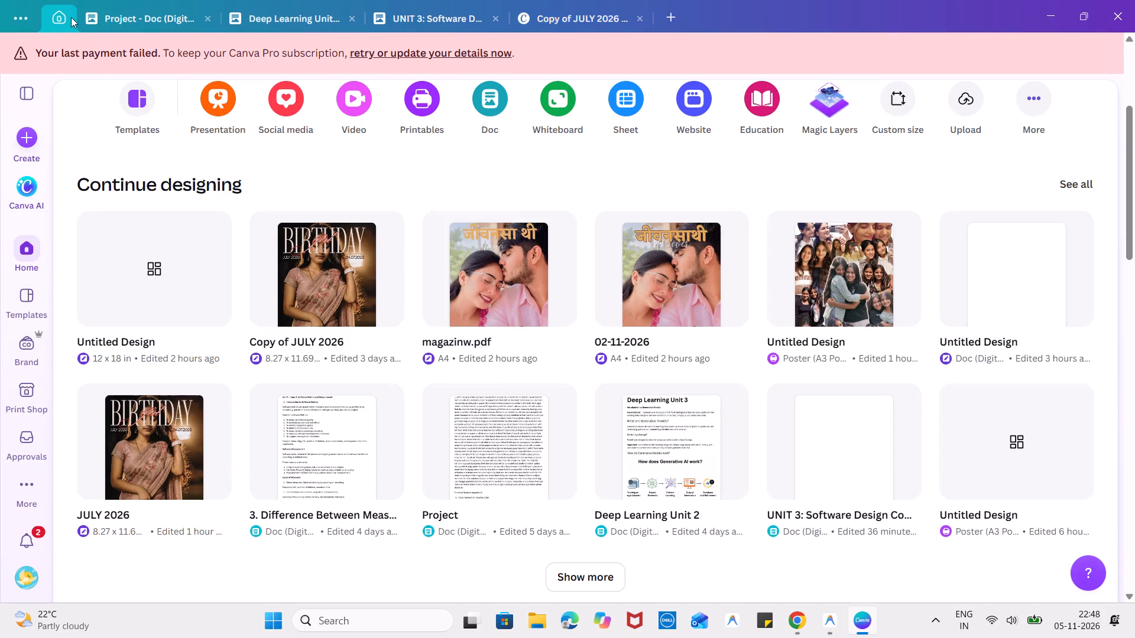
pyautogui.click(191, 462)
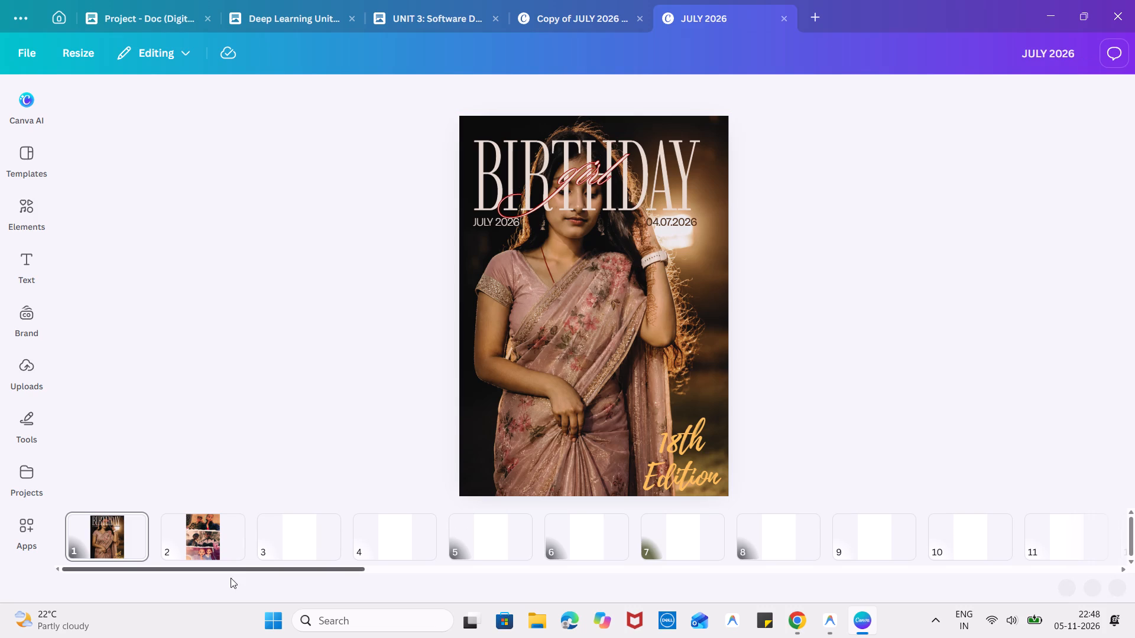
pyautogui.moveTo(245, 569); pyautogui.dragTo(777, 618)
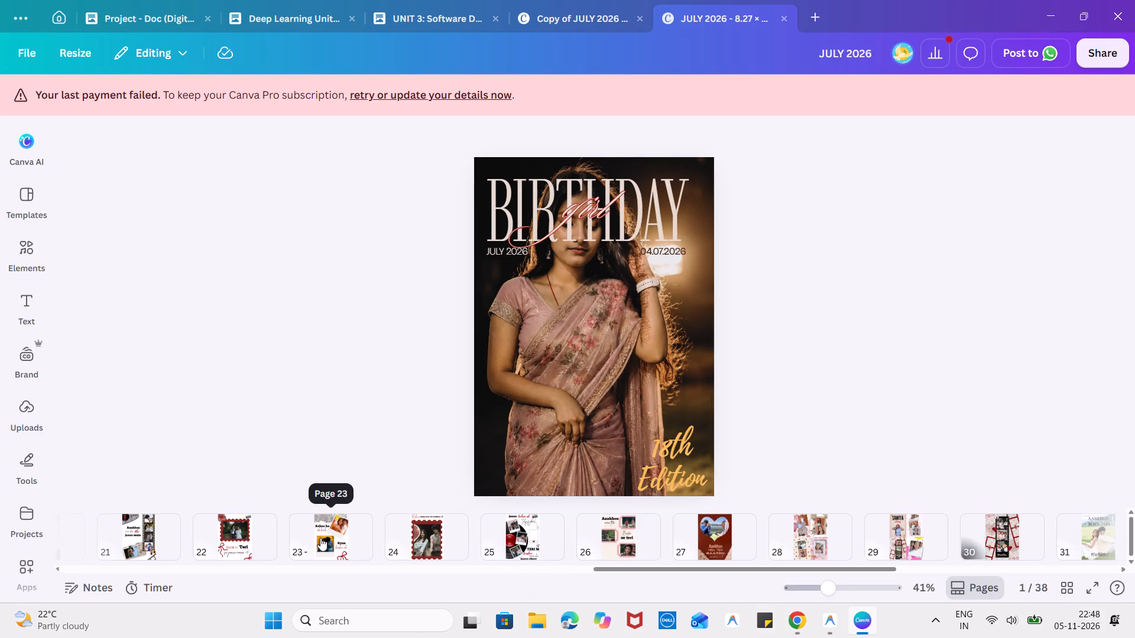
pyautogui.click(916, 531)
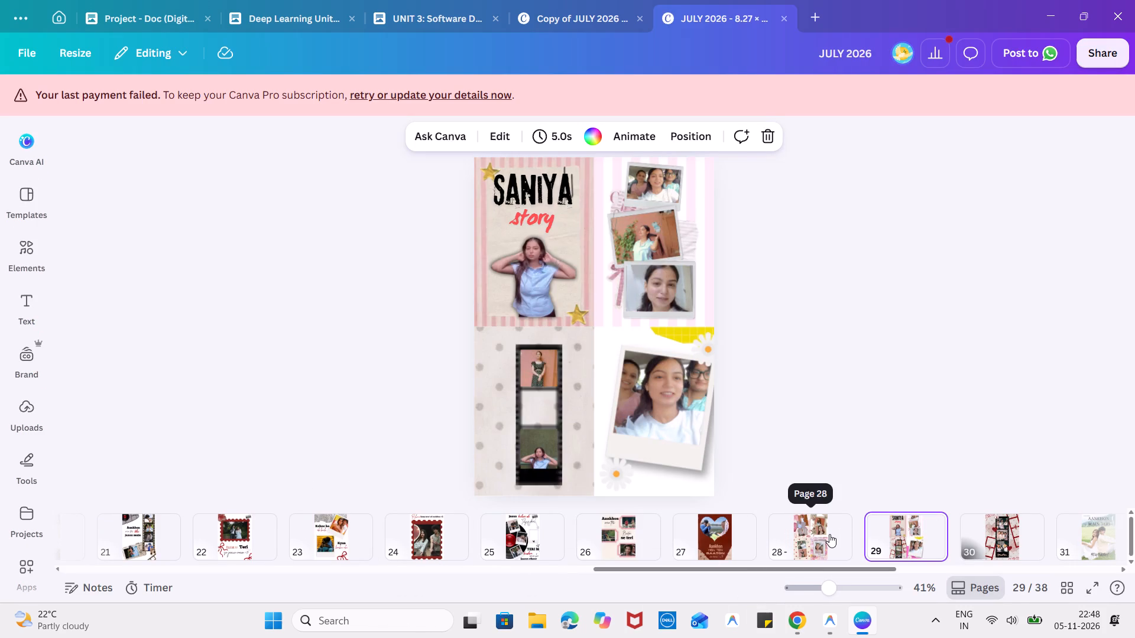
pyautogui.click(829, 534)
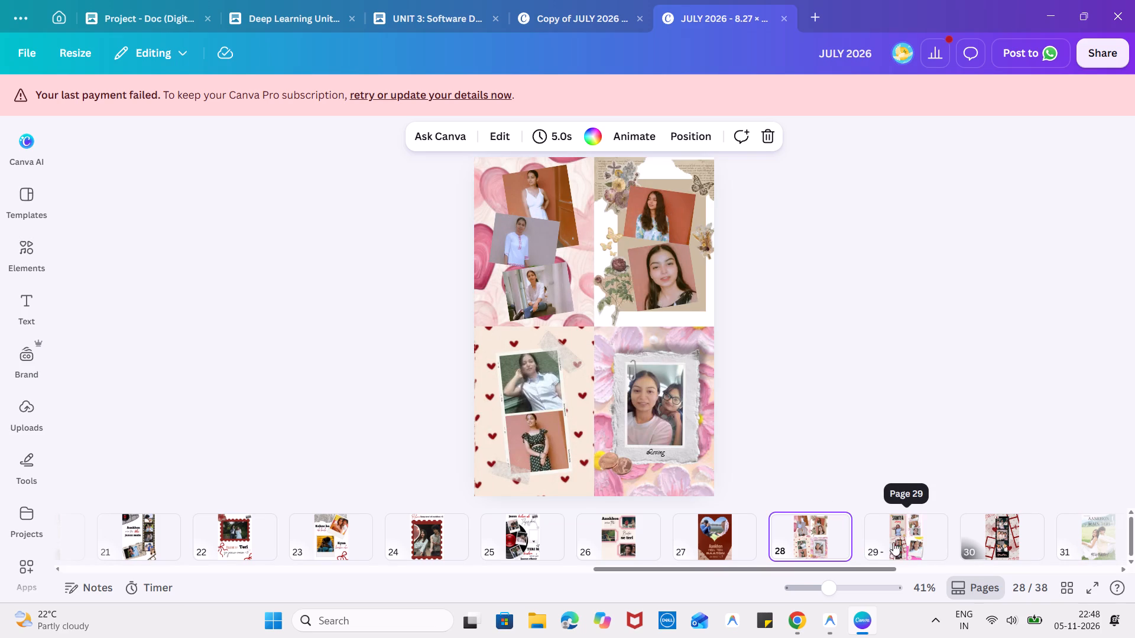
# Switch to File Explorer, view the saniya page 1 and saniya page 2 images in turn to compare them, and close the window.
pyautogui.doubleClick(540, 622)
pyautogui.click(543, 625)
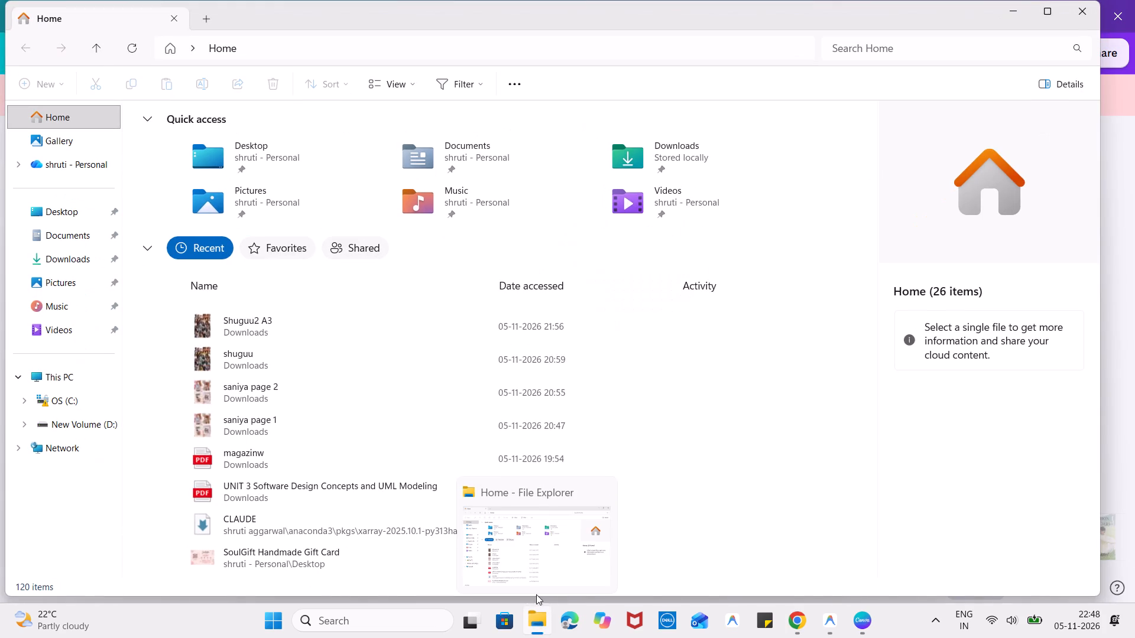
pyautogui.doubleClick(375, 360)
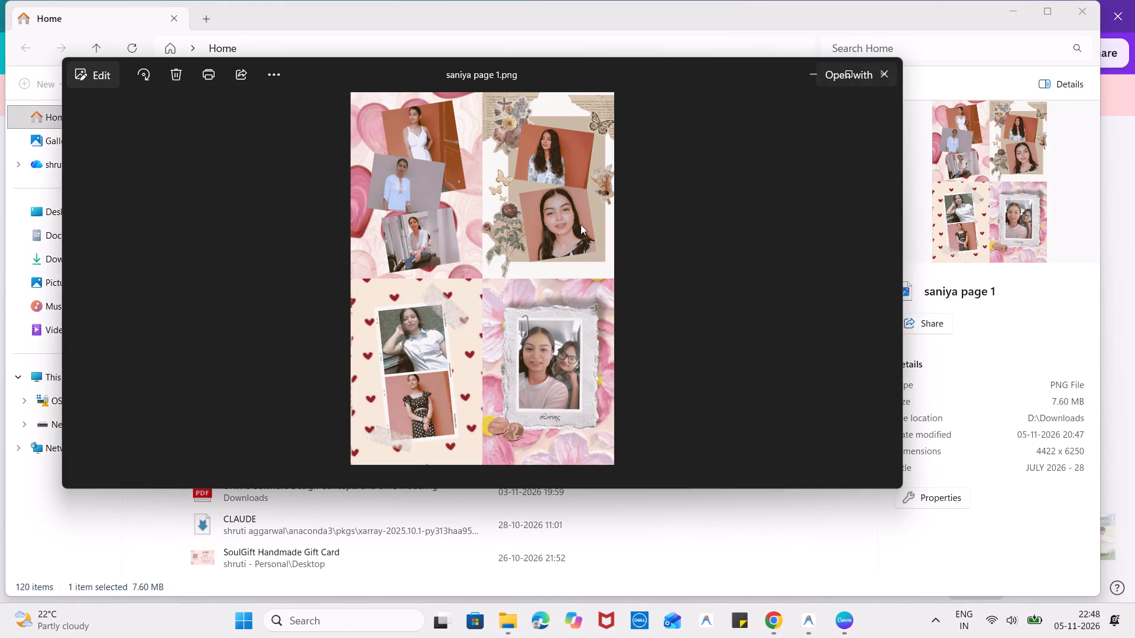
pyautogui.click(882, 80)
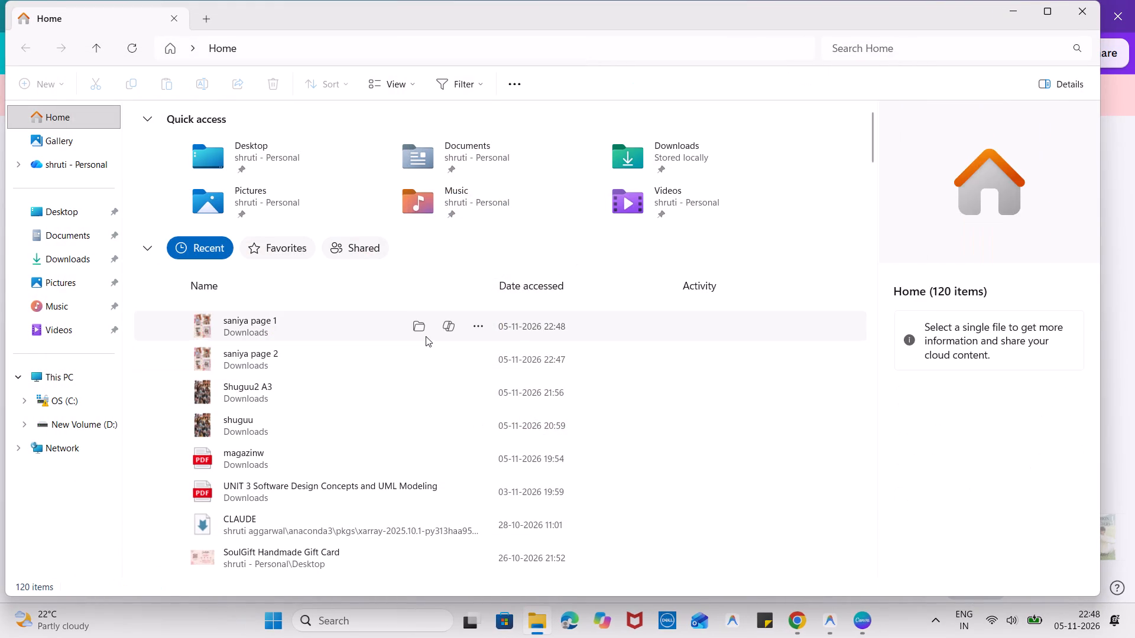
pyautogui.doubleClick(426, 336)
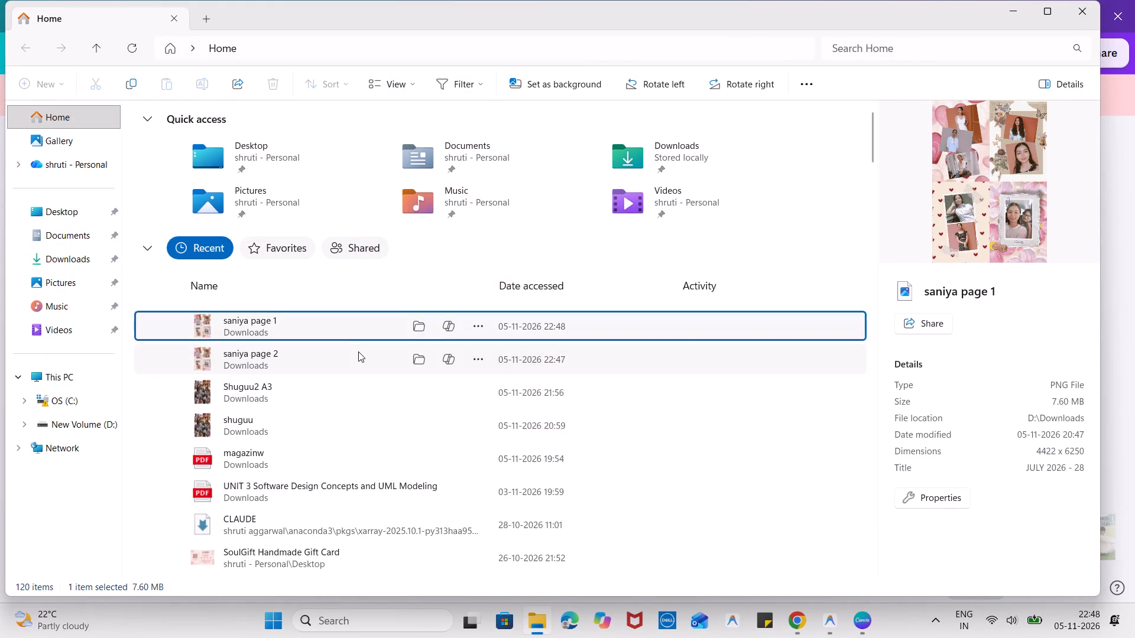
pyautogui.doubleClick(358, 351)
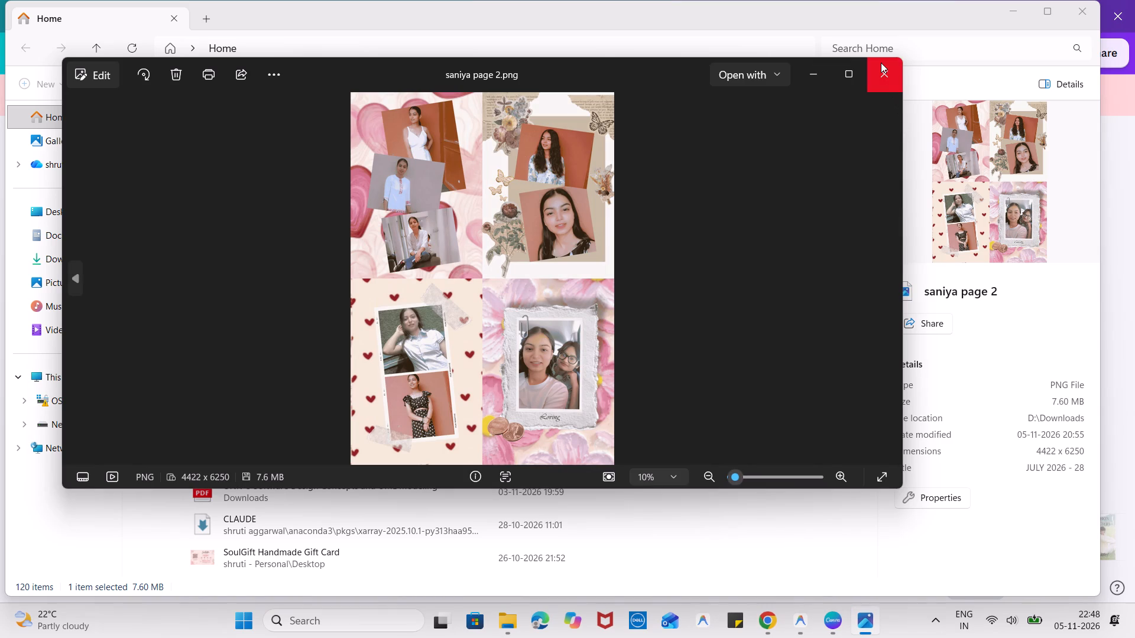
pyautogui.click(881, 77)
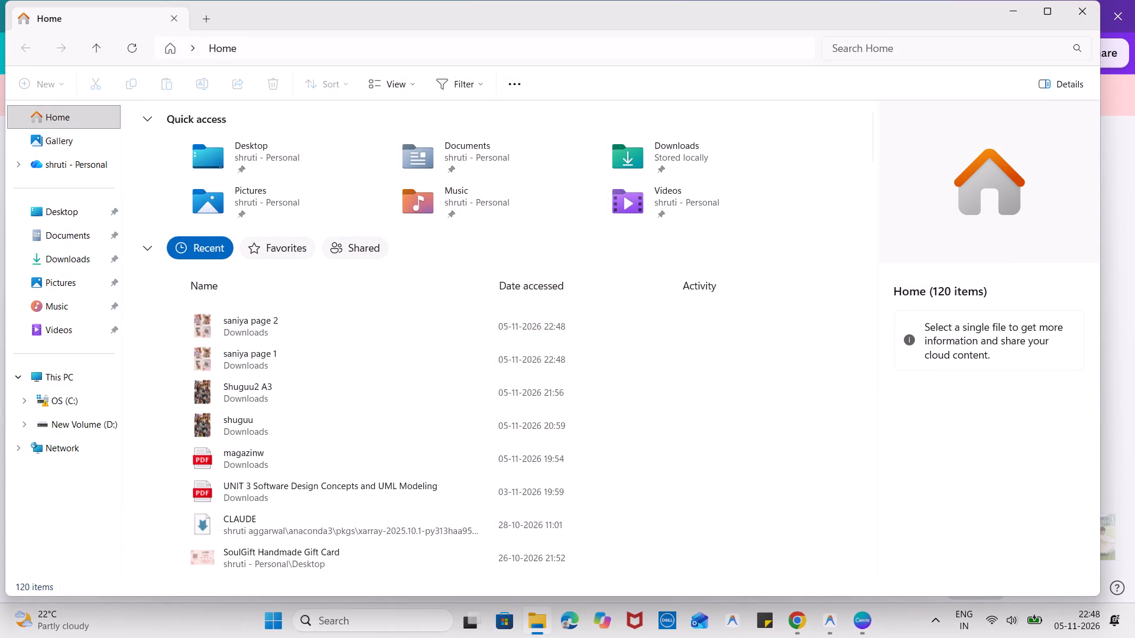
pyautogui.click(1075, 12)
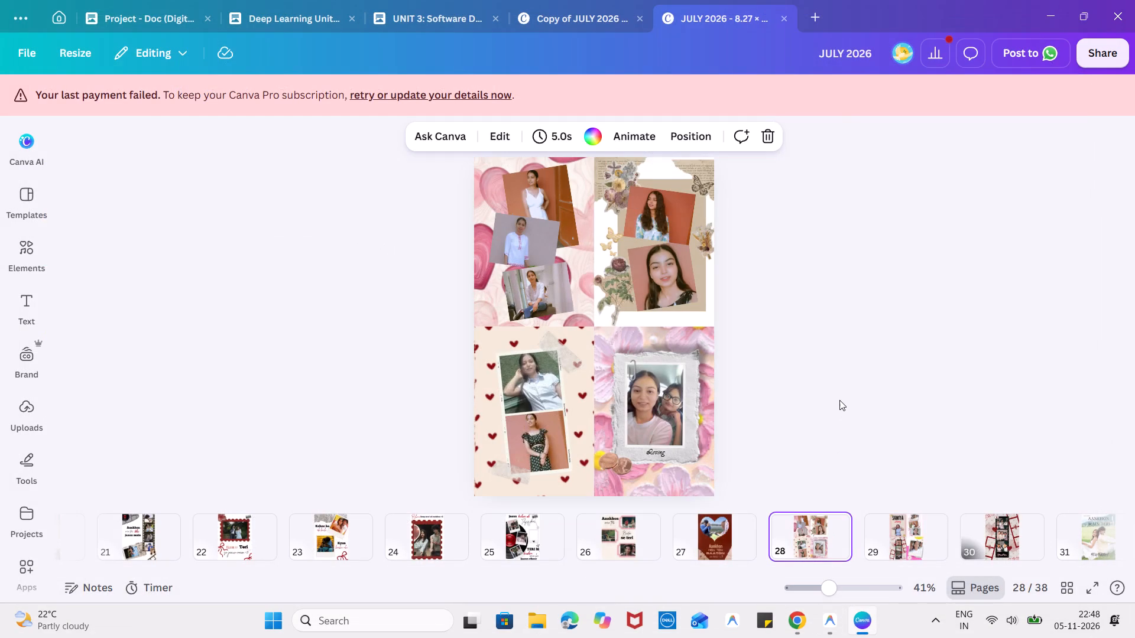
# Download only page 29 of the JULY 2026 design as a PNG at size 3.125, with the file size limited to 999 KB.
pyautogui.click(891, 519)
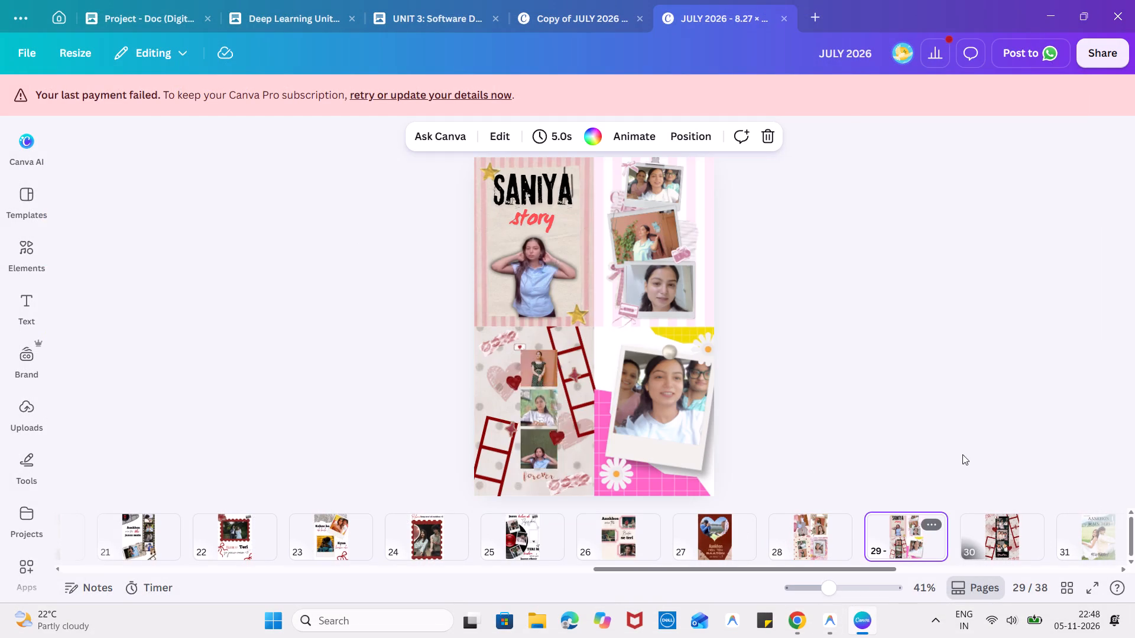
pyautogui.click(1098, 51)
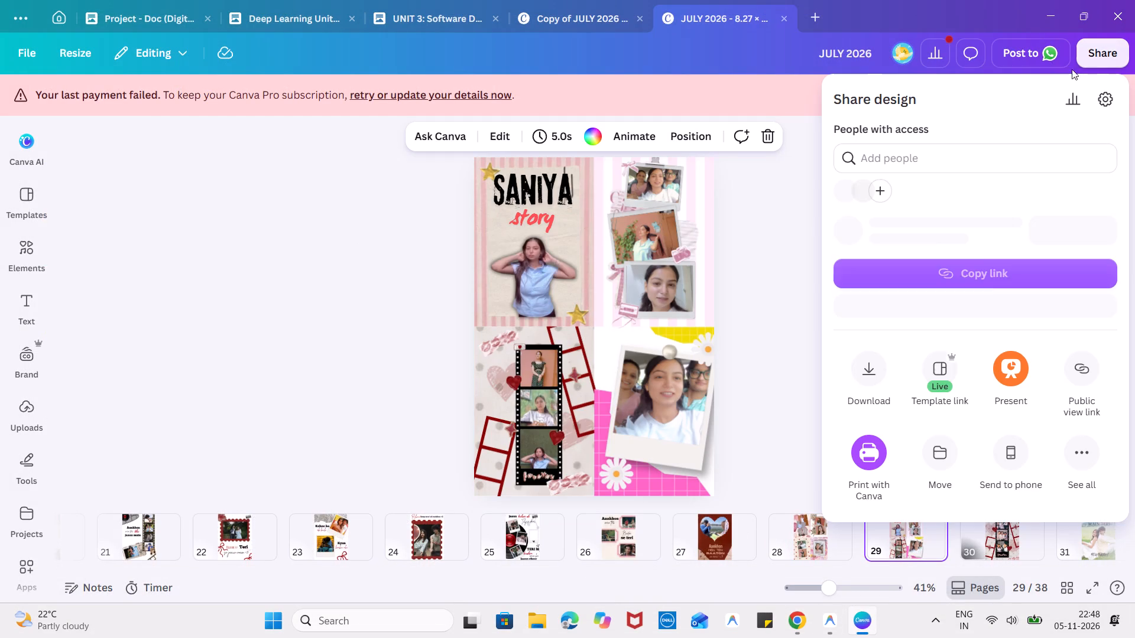
pyautogui.click(881, 382)
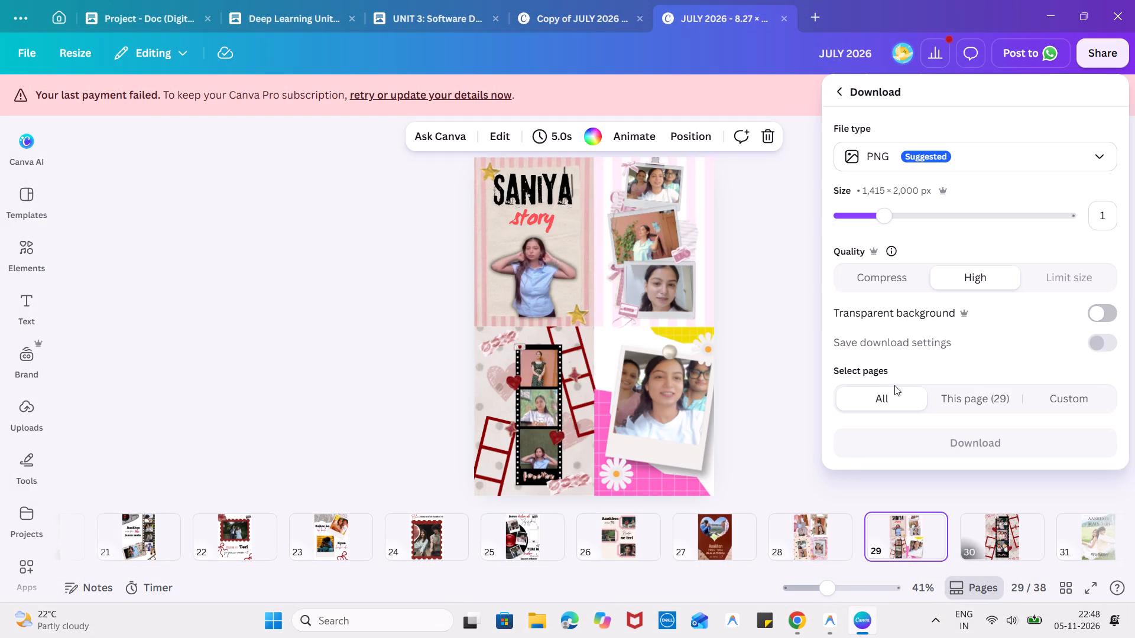
pyautogui.click(965, 399)
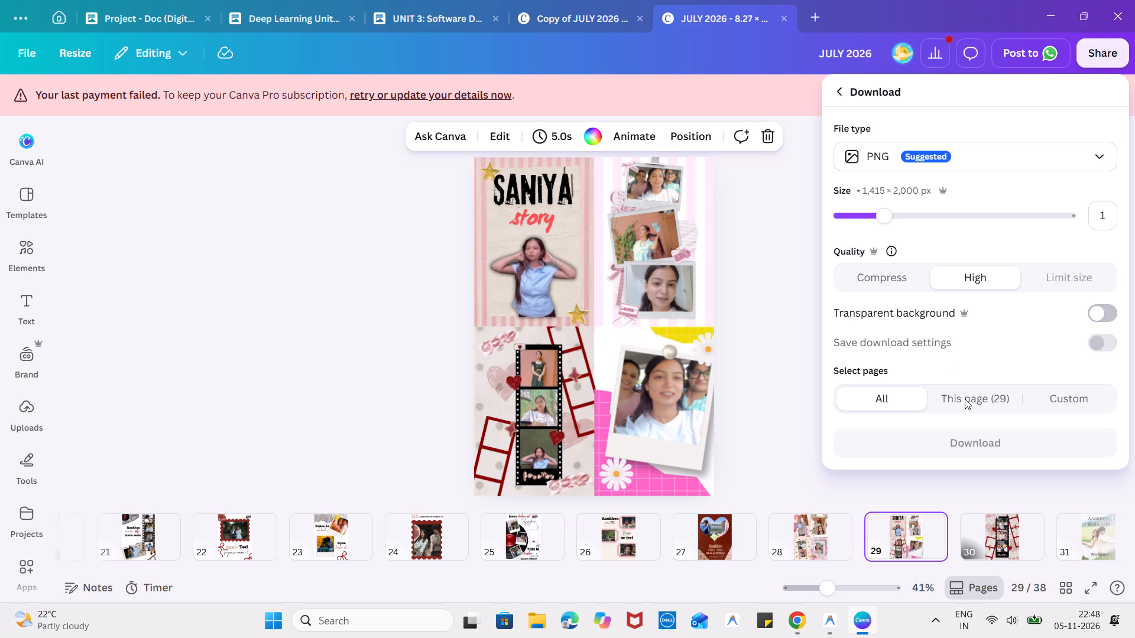
pyautogui.click(965, 399)
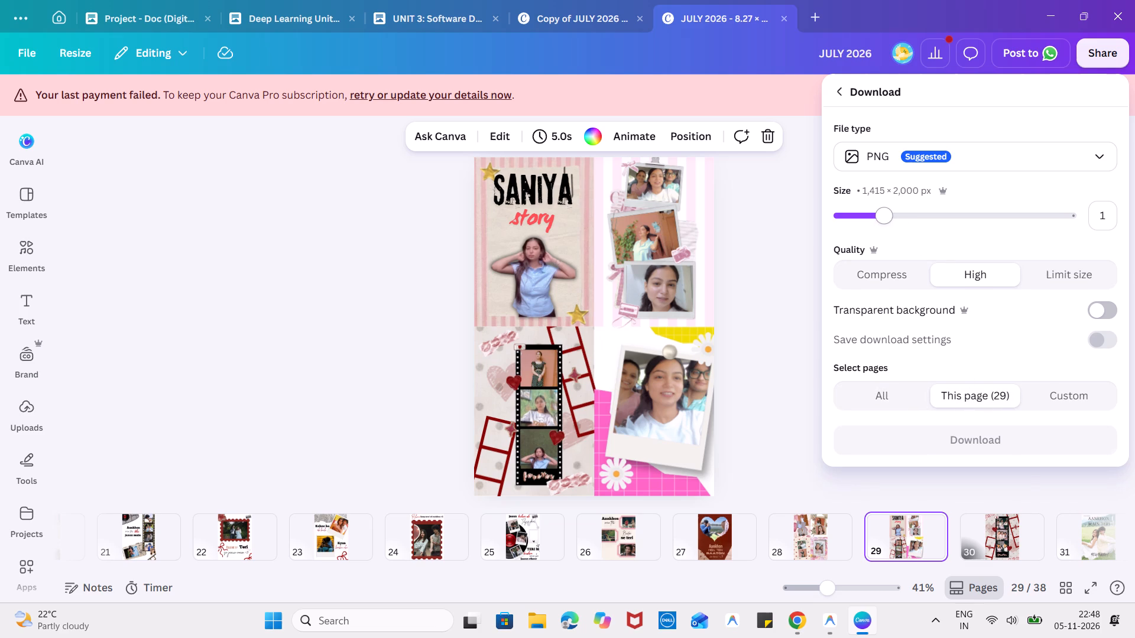
pyautogui.moveTo(888, 212); pyautogui.dragTo(1134, 209)
pyautogui.click(1070, 259)
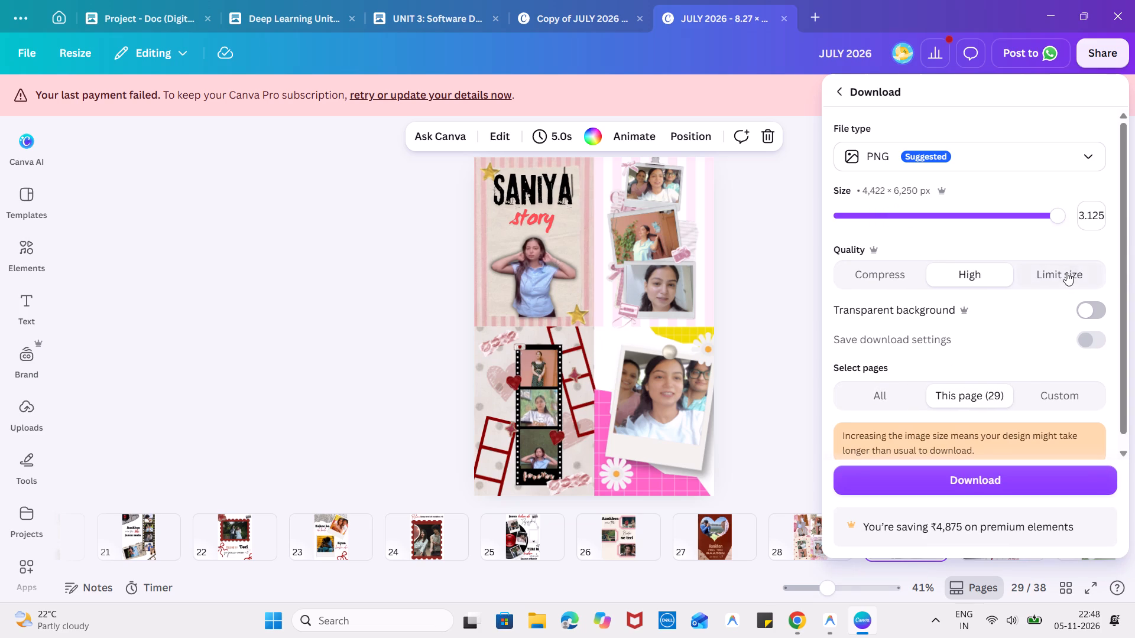
pyautogui.click(1066, 276)
pyautogui.write('999')
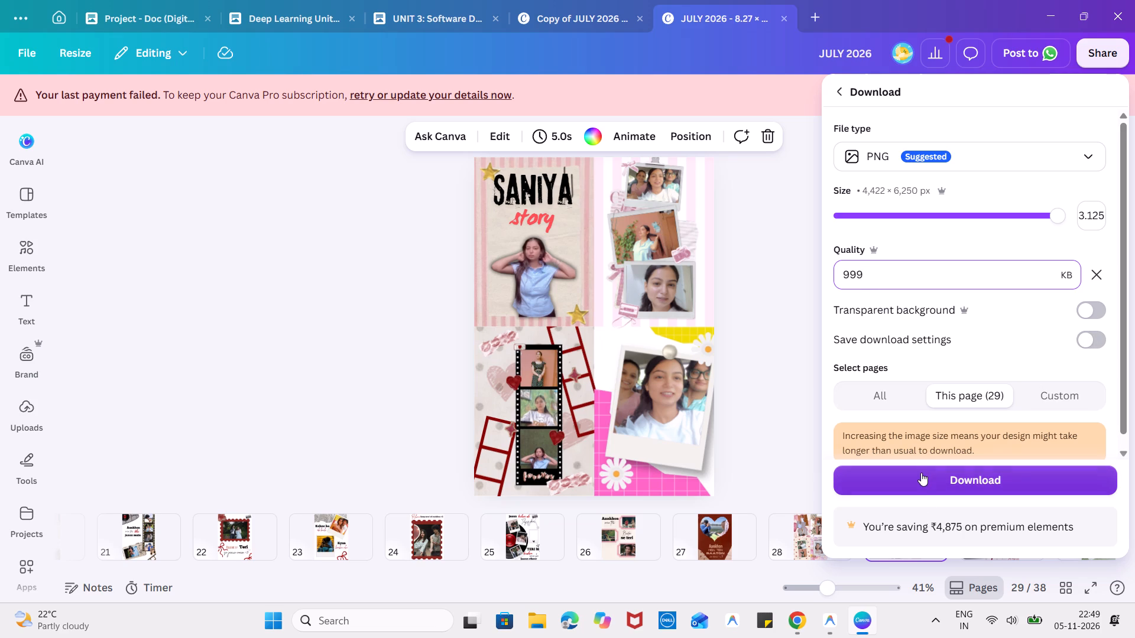
pyautogui.click(921, 473)
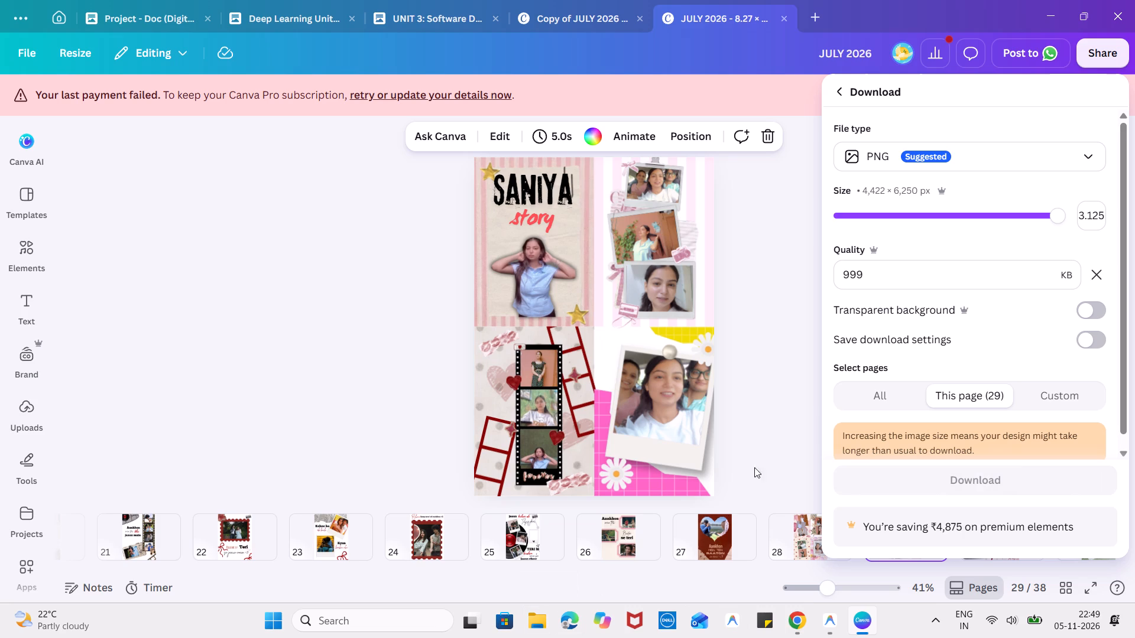
pyautogui.click(768, 449)
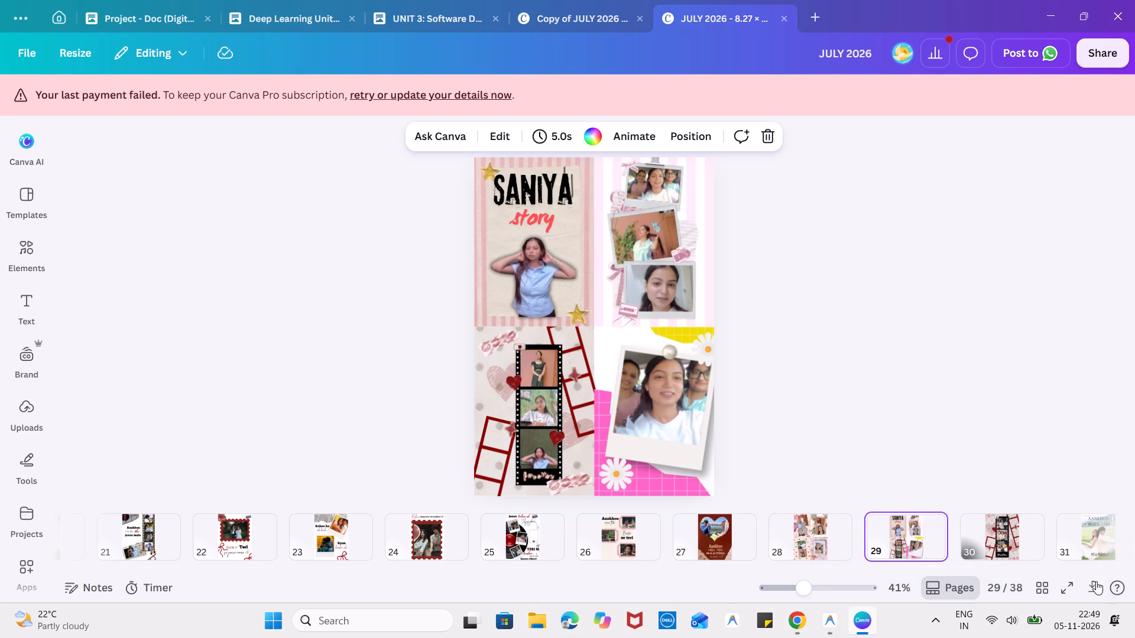
# Check the download's progress, look at the recent files in File Explorer for the new image, and close the window.
pyautogui.click(1092, 584)
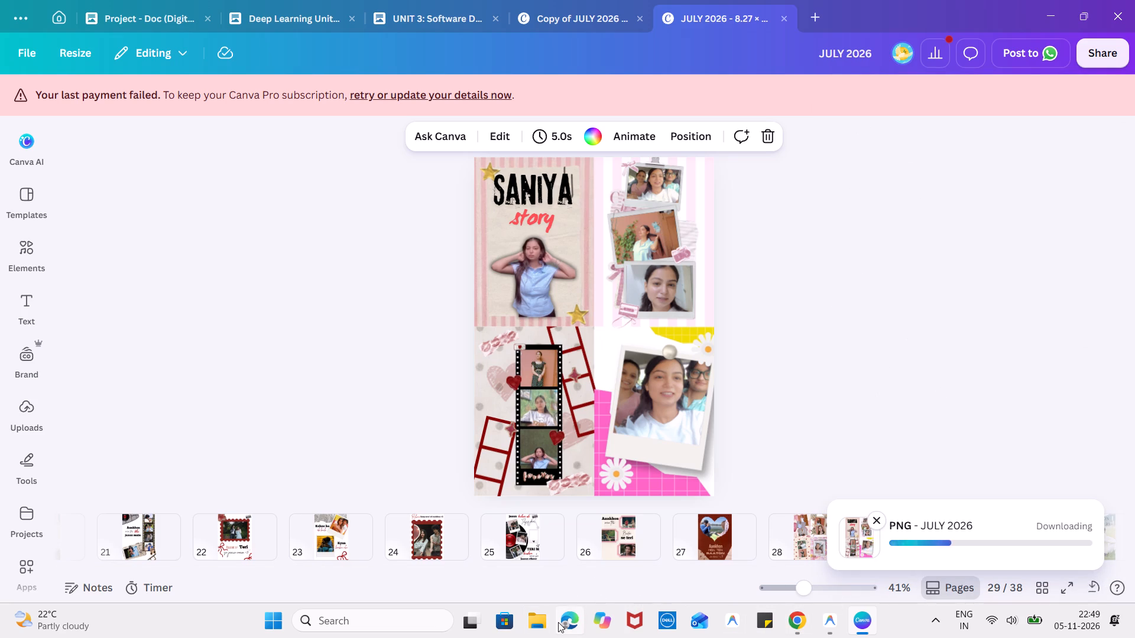
pyautogui.doubleClick(536, 611)
pyautogui.click(536, 611)
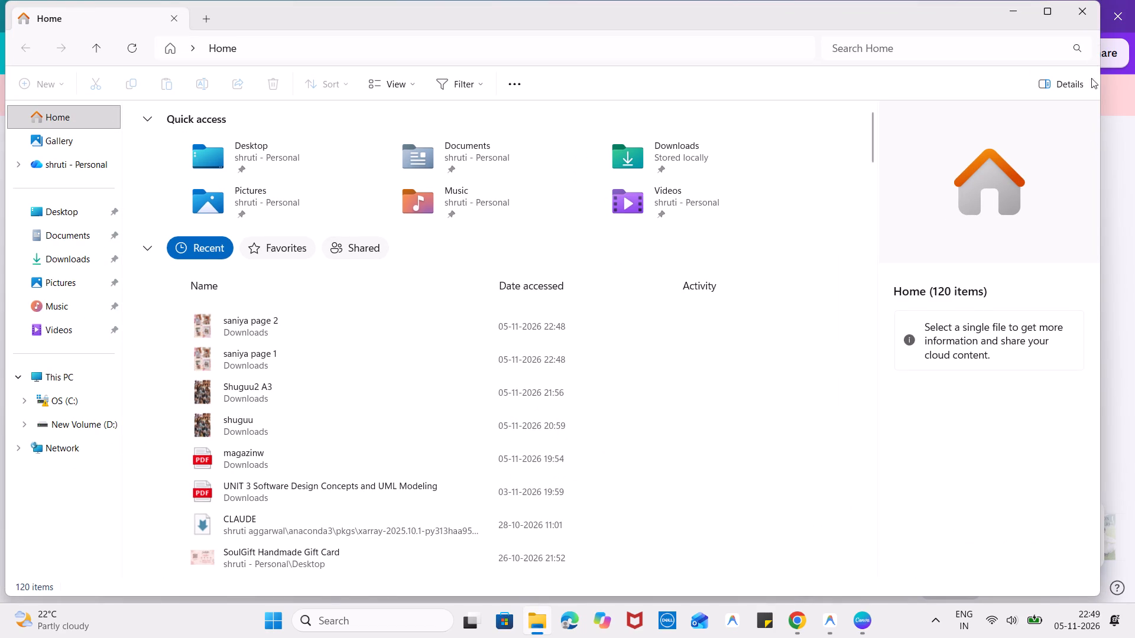
pyautogui.click(1076, 16)
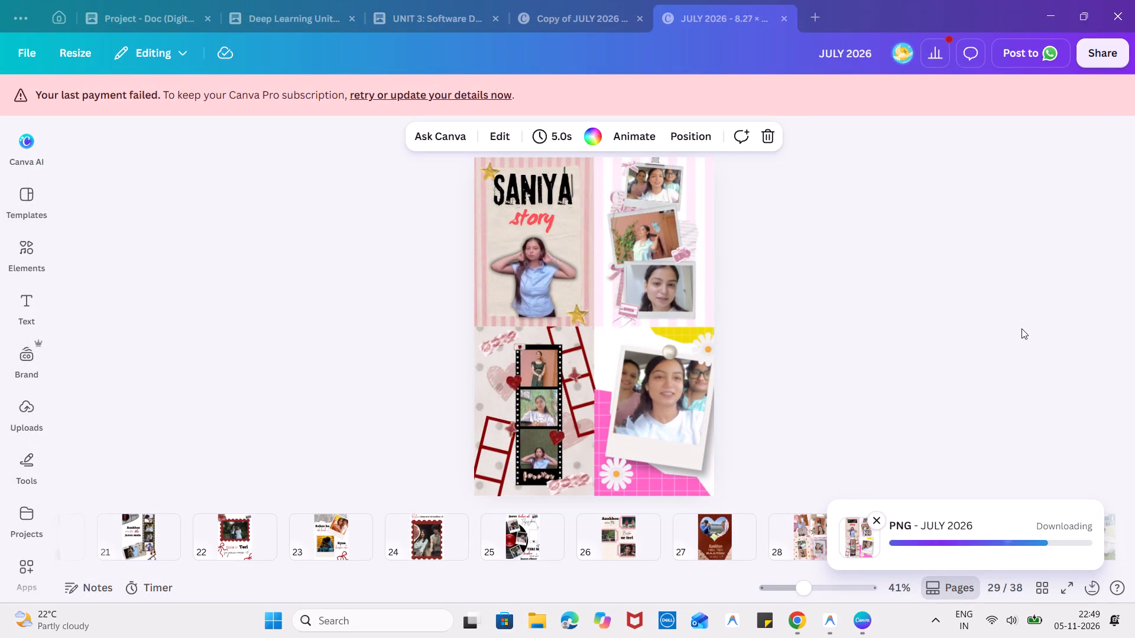
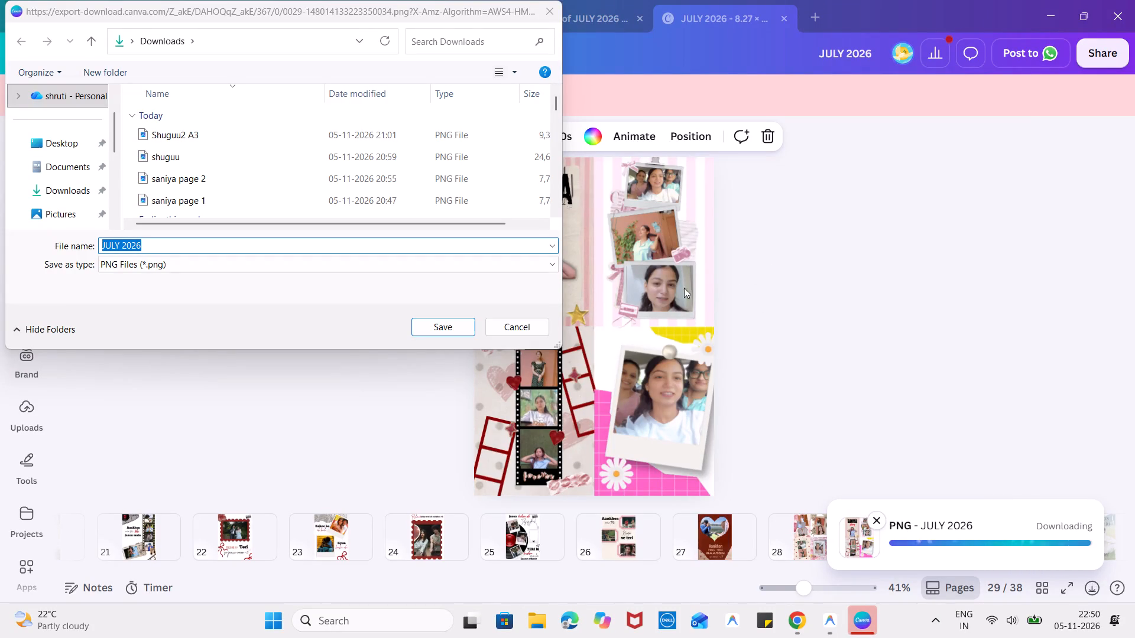
# Save the exported page 29 PNG in the Downloads folder as saniya page 2.png, replacing the existing file.
pyautogui.click(65, 200)
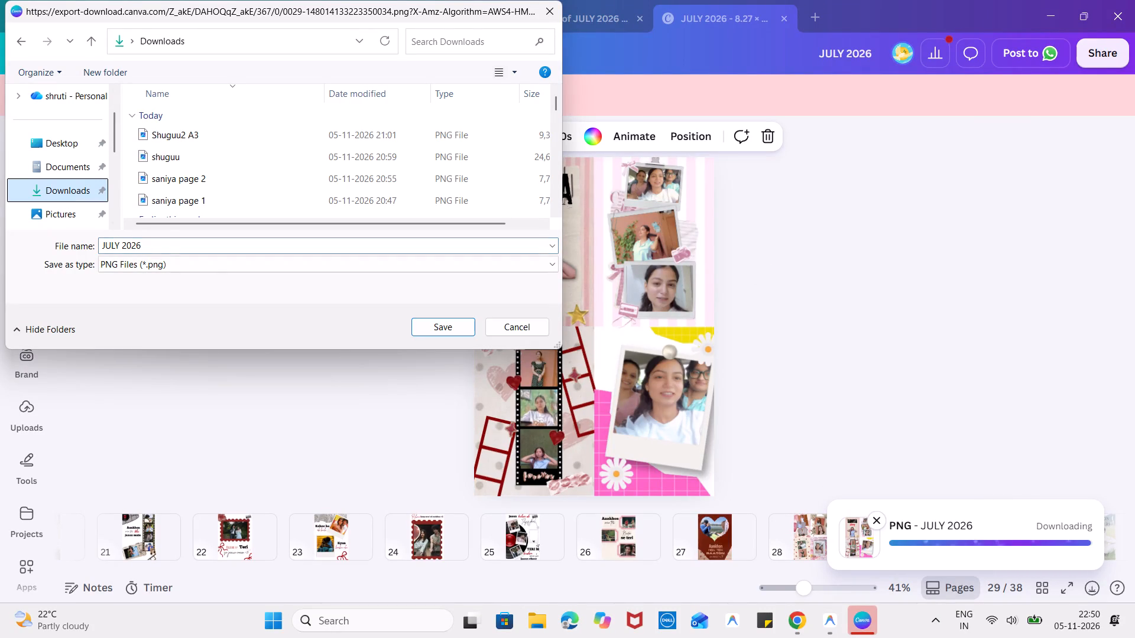
pyautogui.click(161, 249)
pyautogui.write('san')
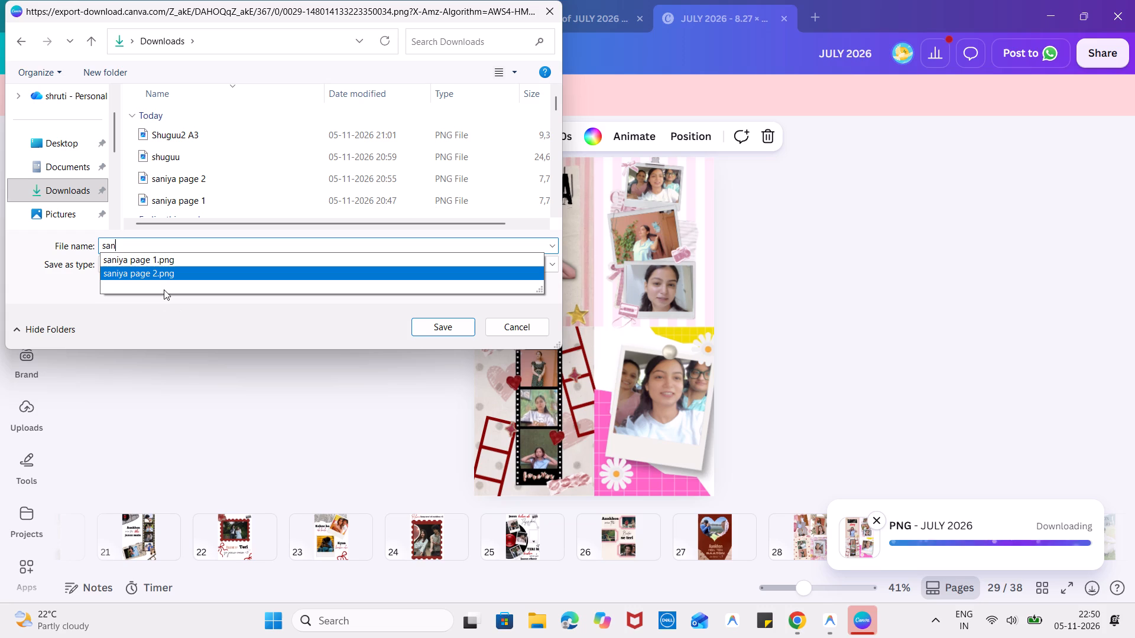
pyautogui.click(162, 280)
pyautogui.click(164, 272)
pyautogui.click(164, 272)
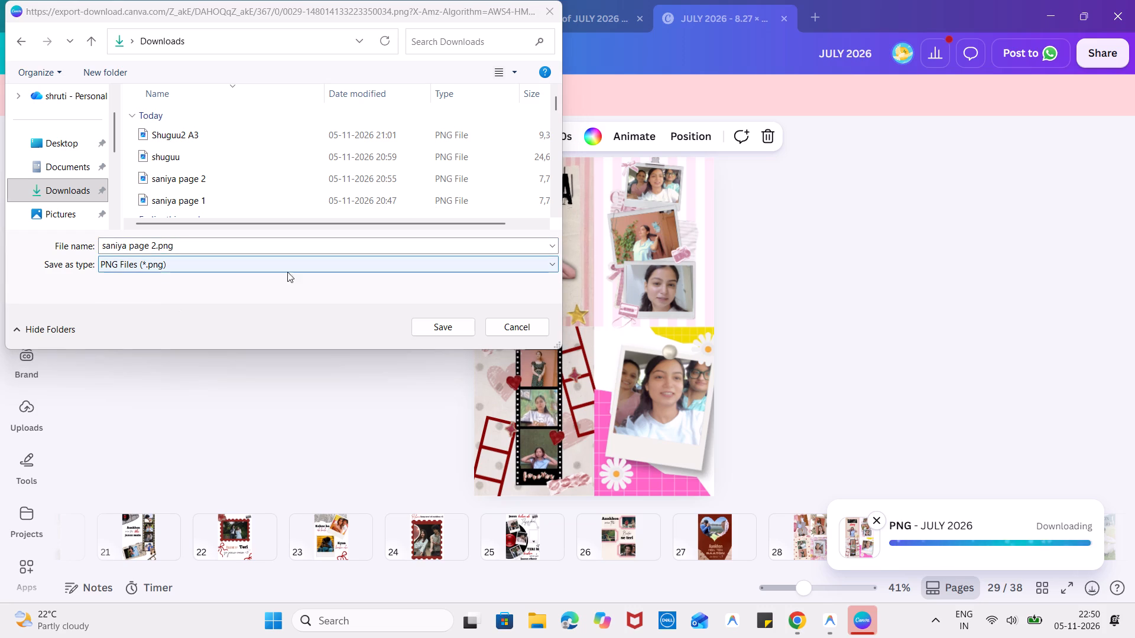
pyautogui.click(438, 324)
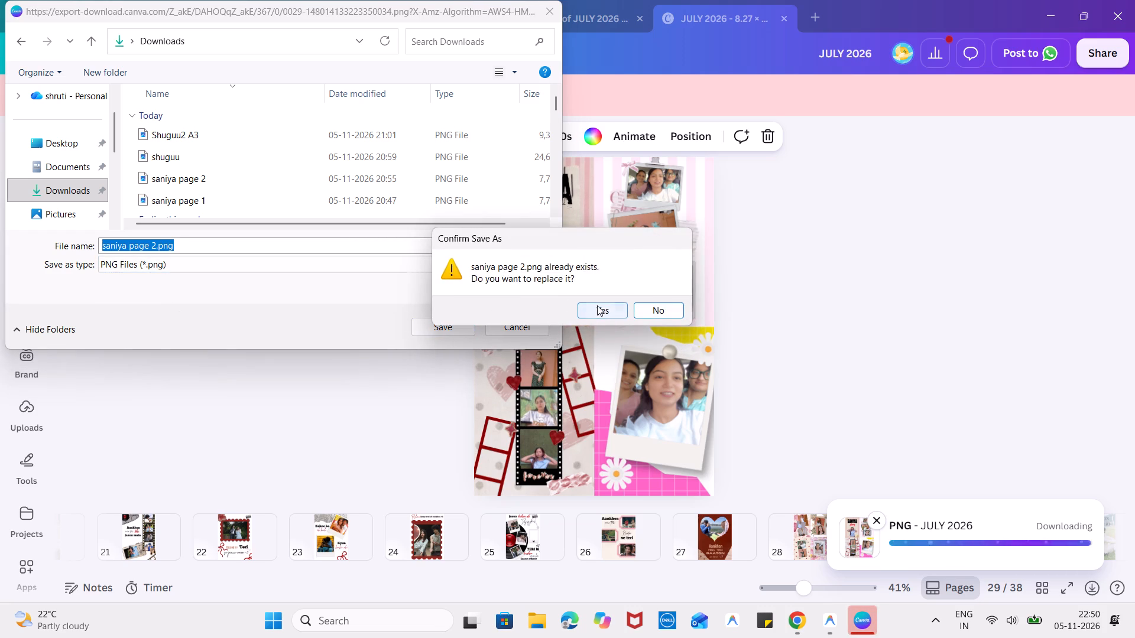
pyautogui.click(599, 305)
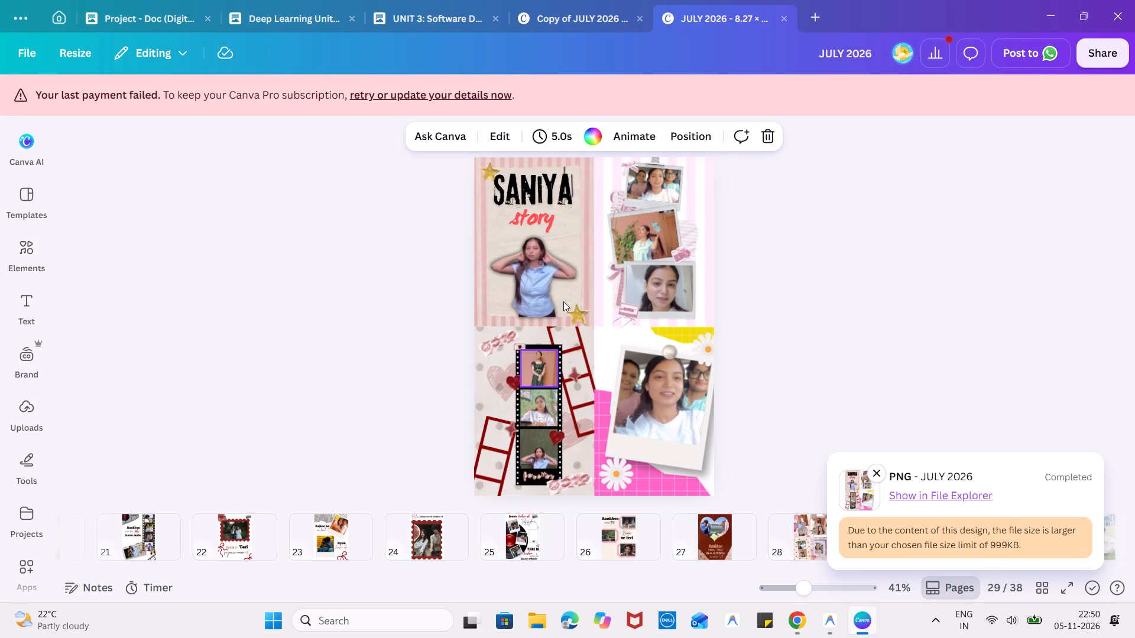
pyautogui.click(789, 242)
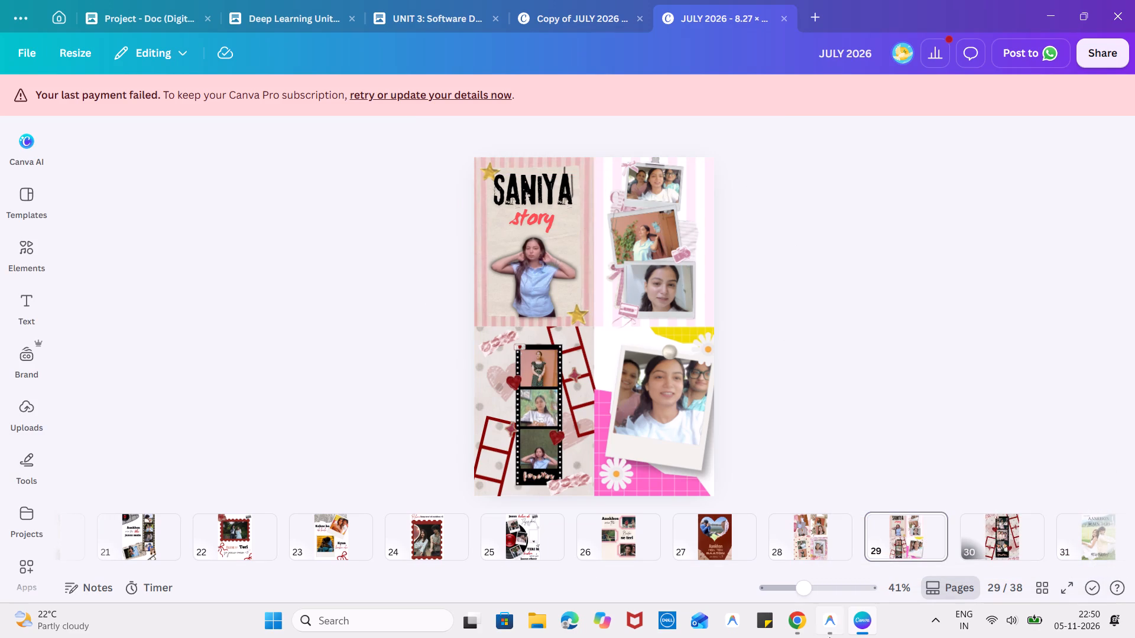
# Switch to Chrome and show the uploaded images in the untitled Canva document.
pyautogui.click(794, 632)
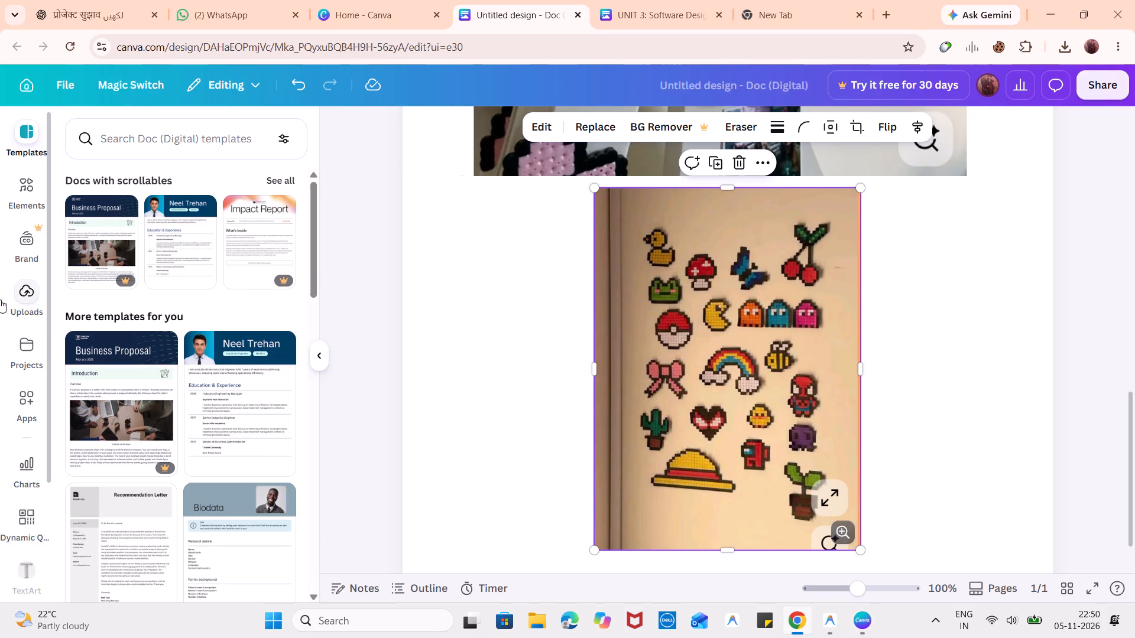
pyautogui.click(0, 300)
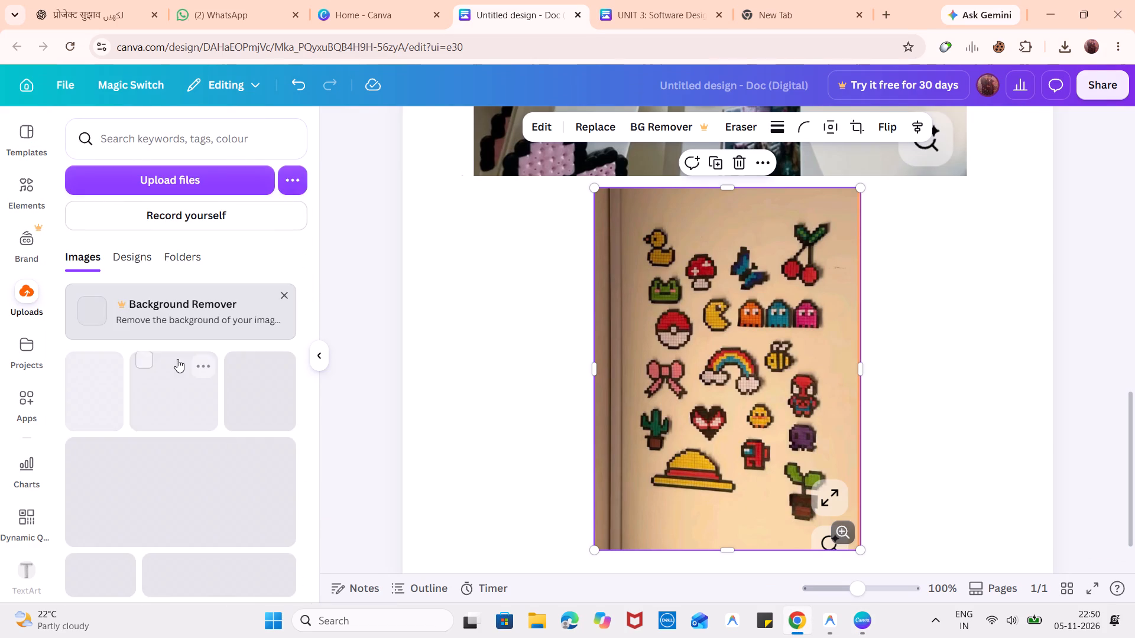
# Switch to File Explorer, view the saniya page 1 image from the recent files twice, and close the viewer each time.
pyautogui.doubleClick(544, 606)
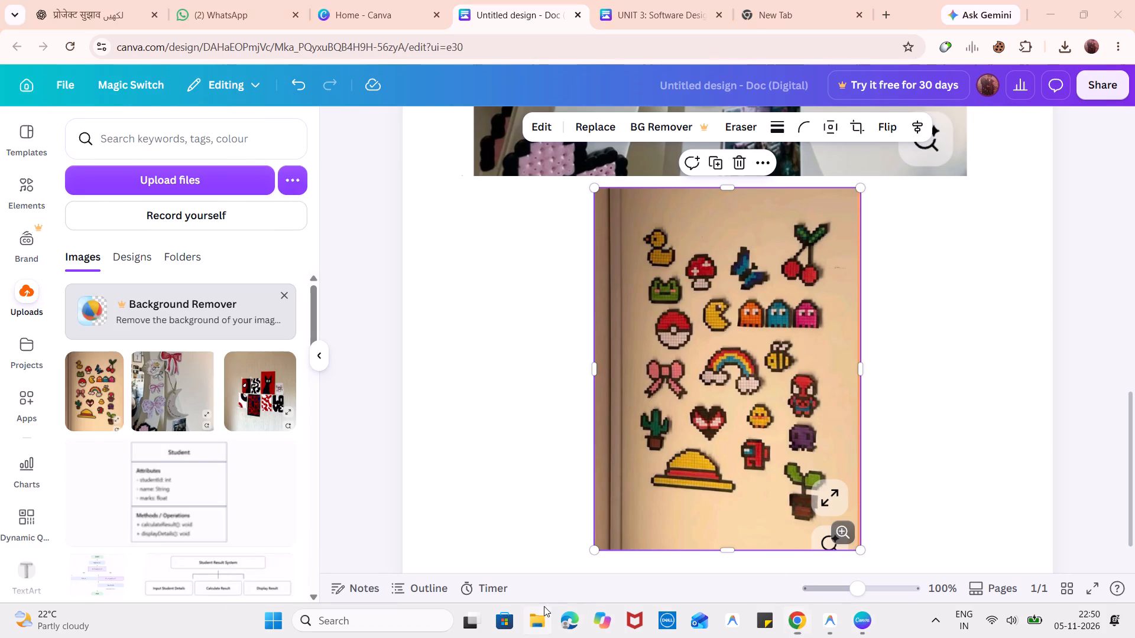
pyautogui.click(544, 607)
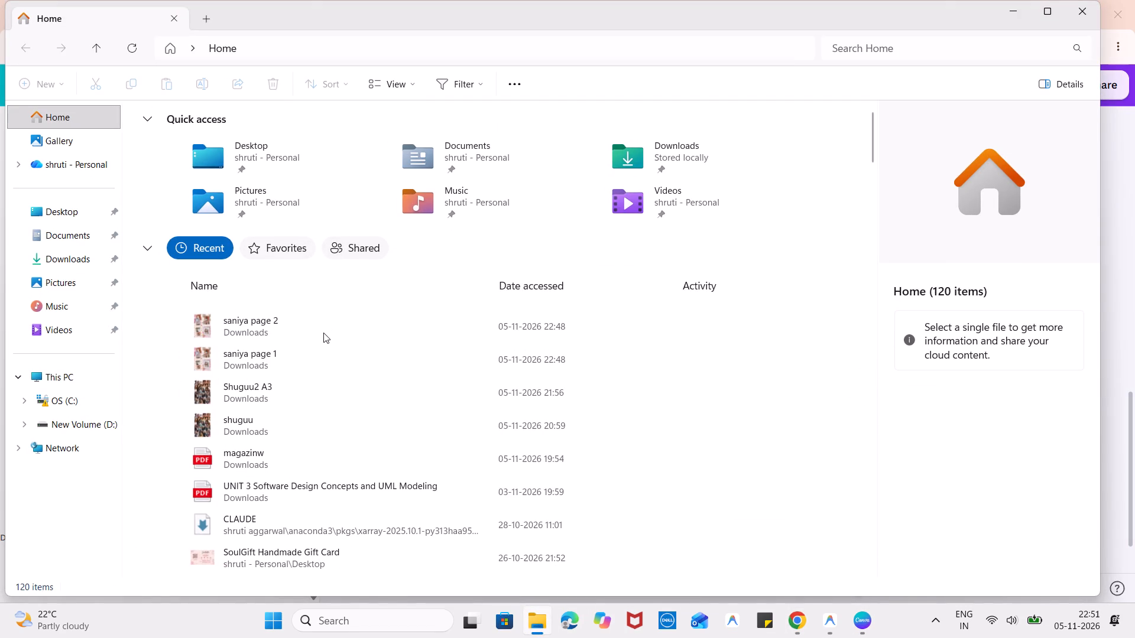
pyautogui.doubleClick(323, 351)
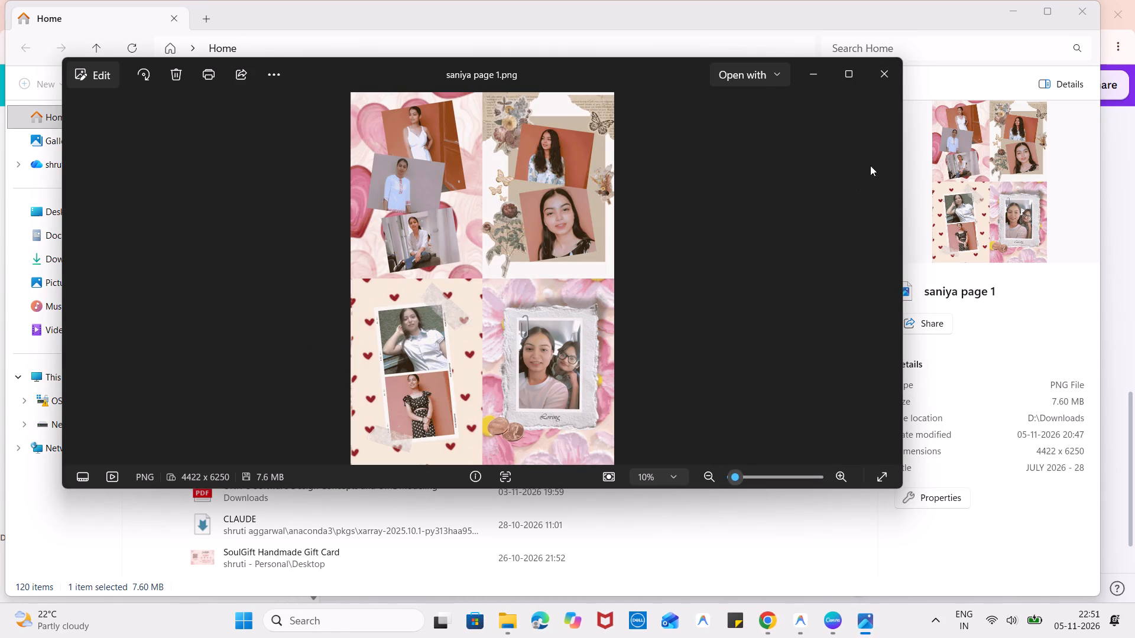
pyautogui.click(899, 79)
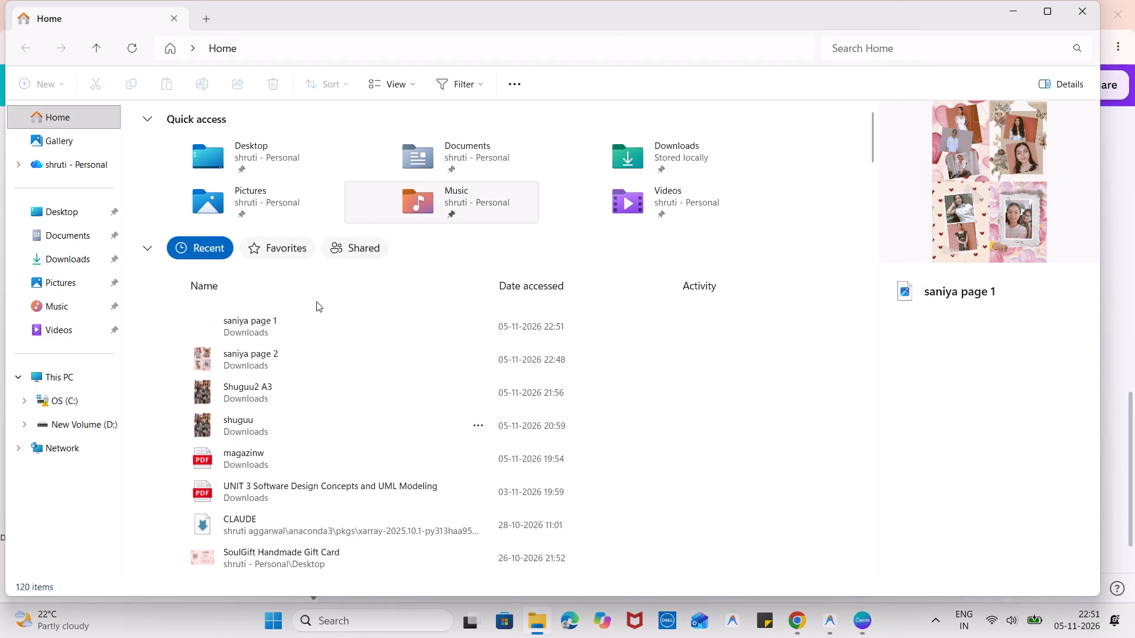
pyautogui.doubleClick(312, 313)
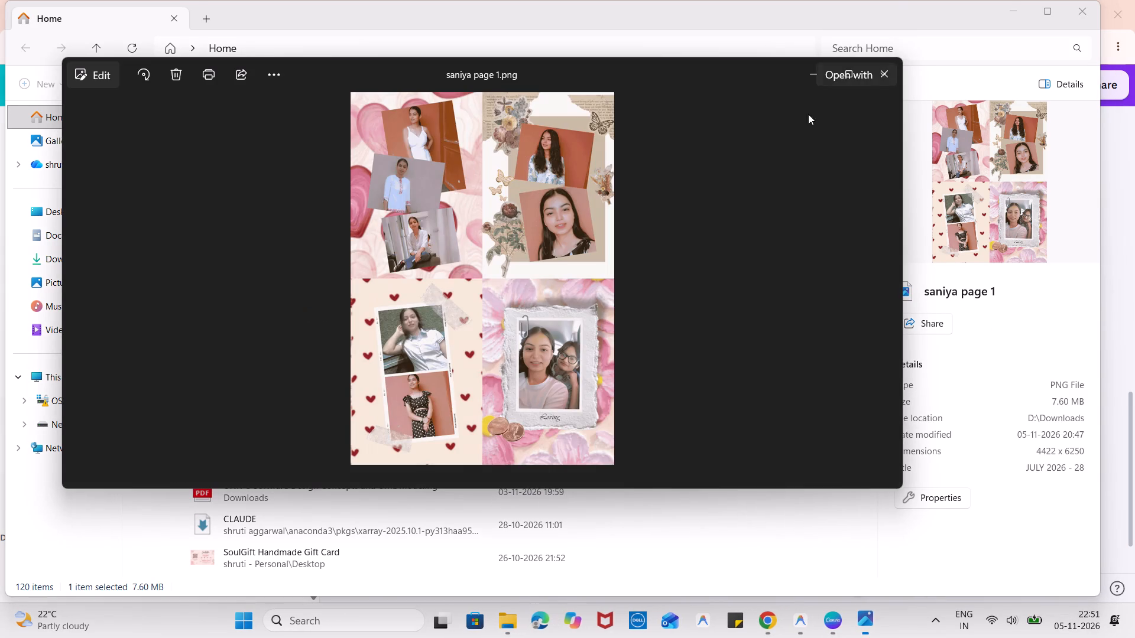
pyautogui.click(900, 74)
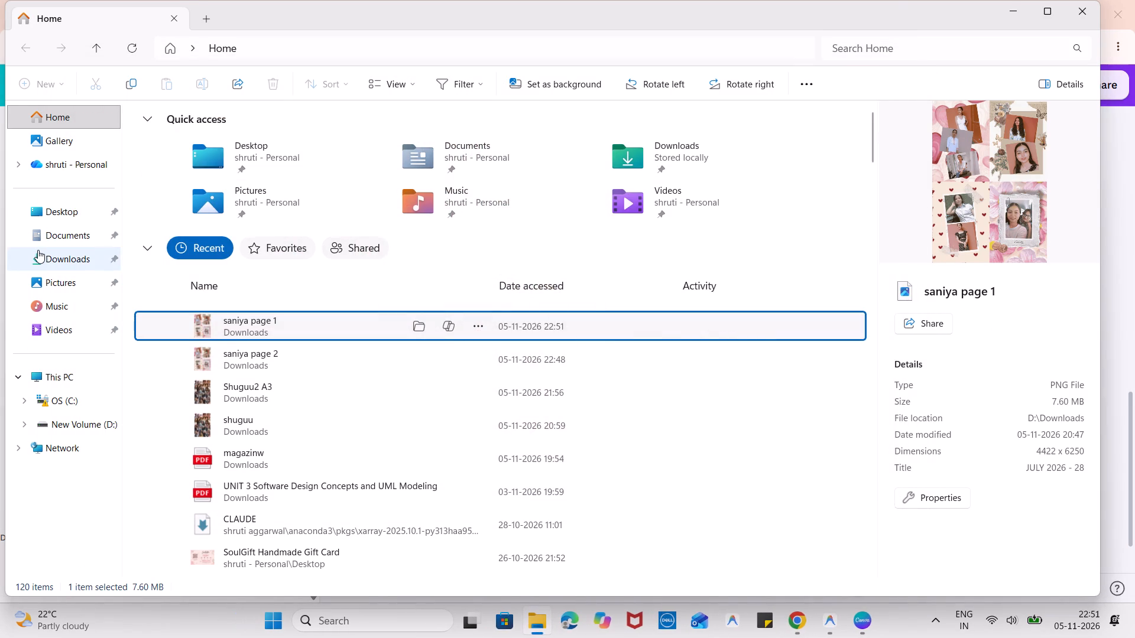
# View the saniya page 2 image from the Downloads folder and close the viewer.
pyautogui.click(38, 250)
pyautogui.doubleClick(314, 147)
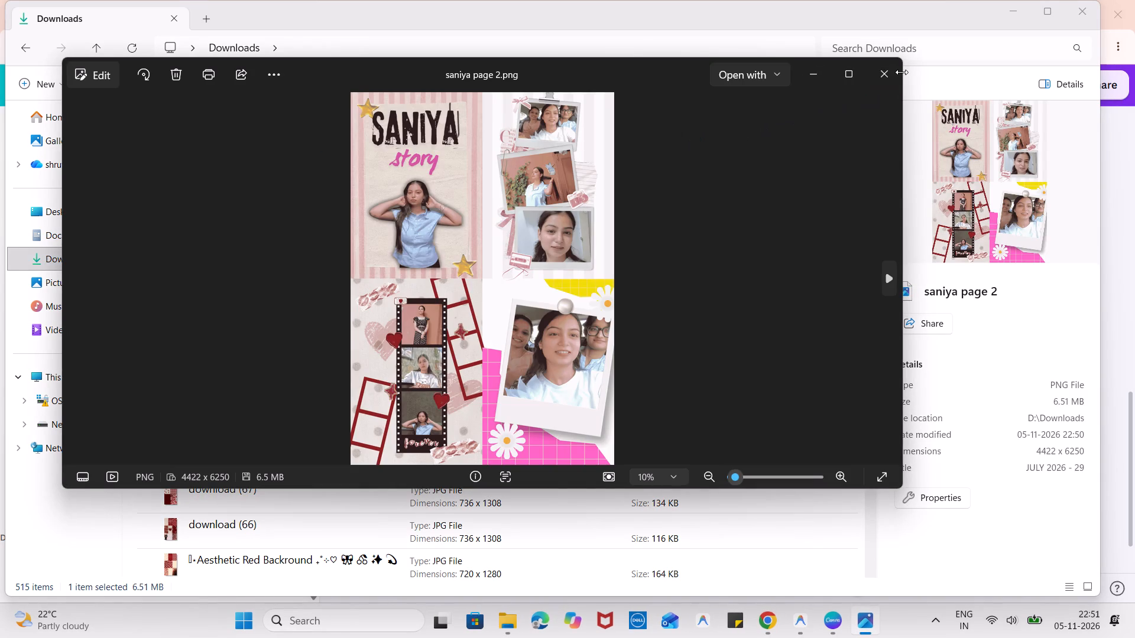
pyautogui.click(891, 82)
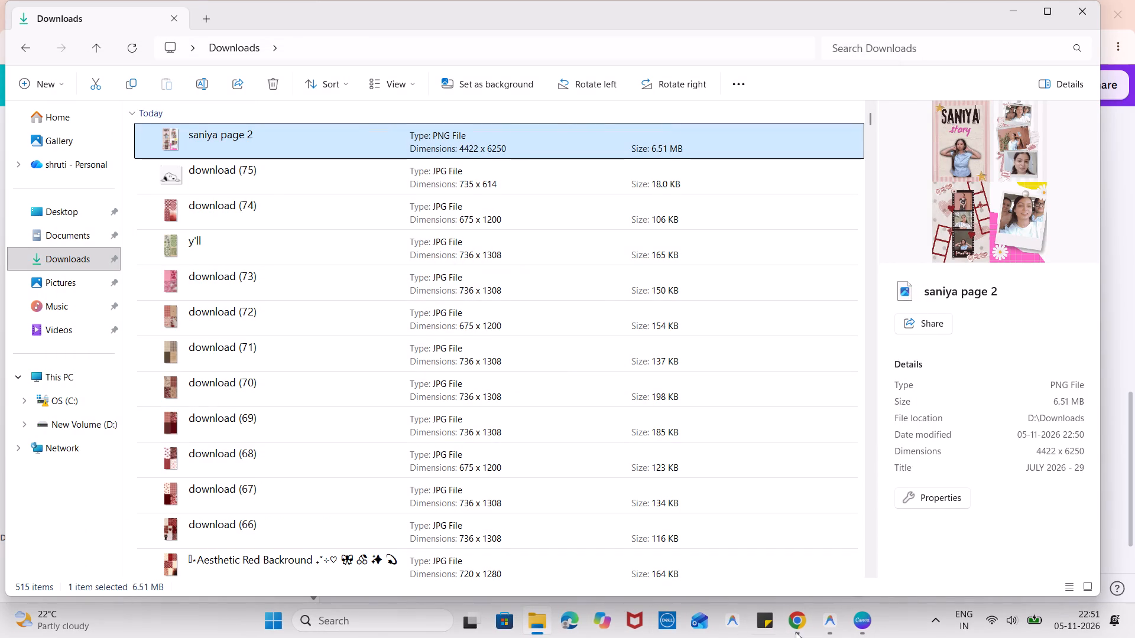
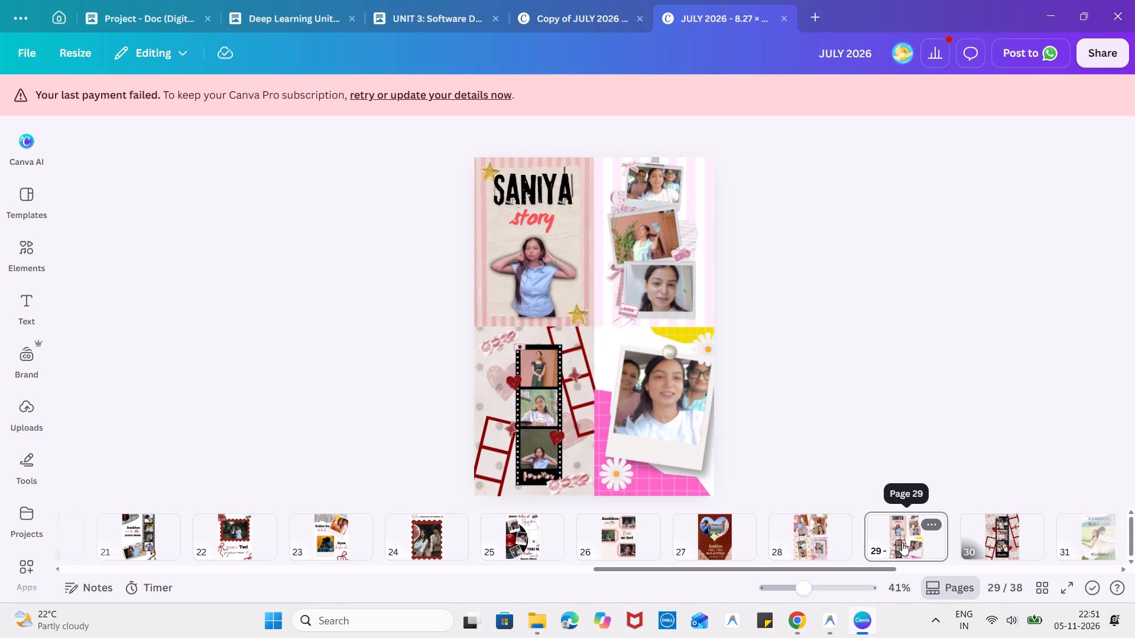
# Go to page 35 of the JULY 2026 design and show the available templates beside it.
pyautogui.moveTo(870, 567); pyautogui.dragTo(1130, 573)
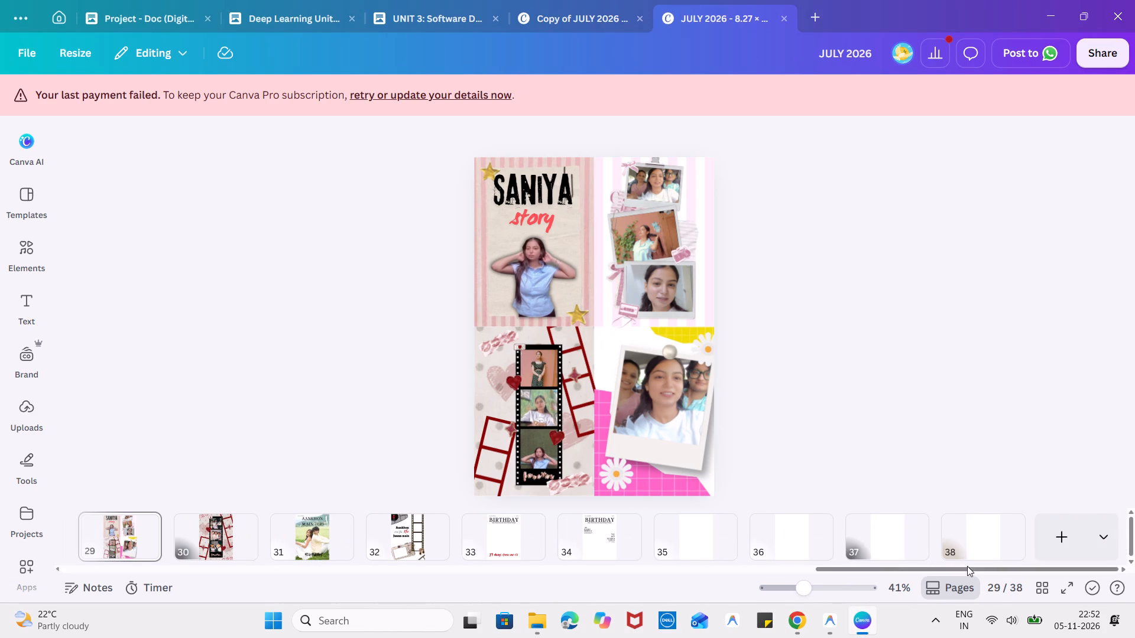
pyautogui.click(684, 538)
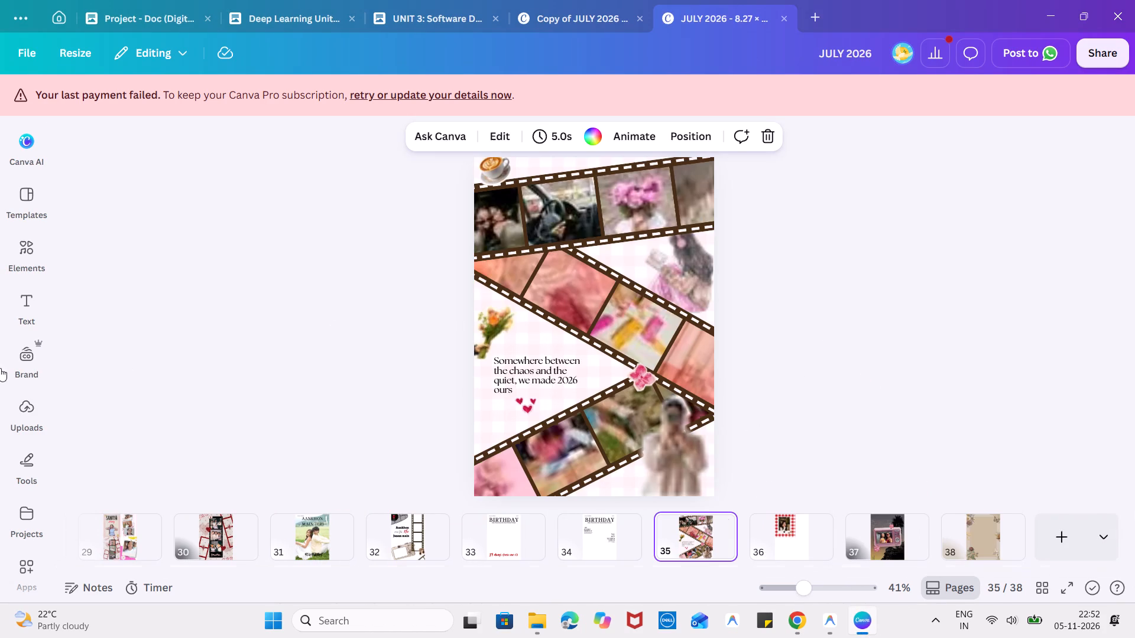
pyautogui.click(37, 203)
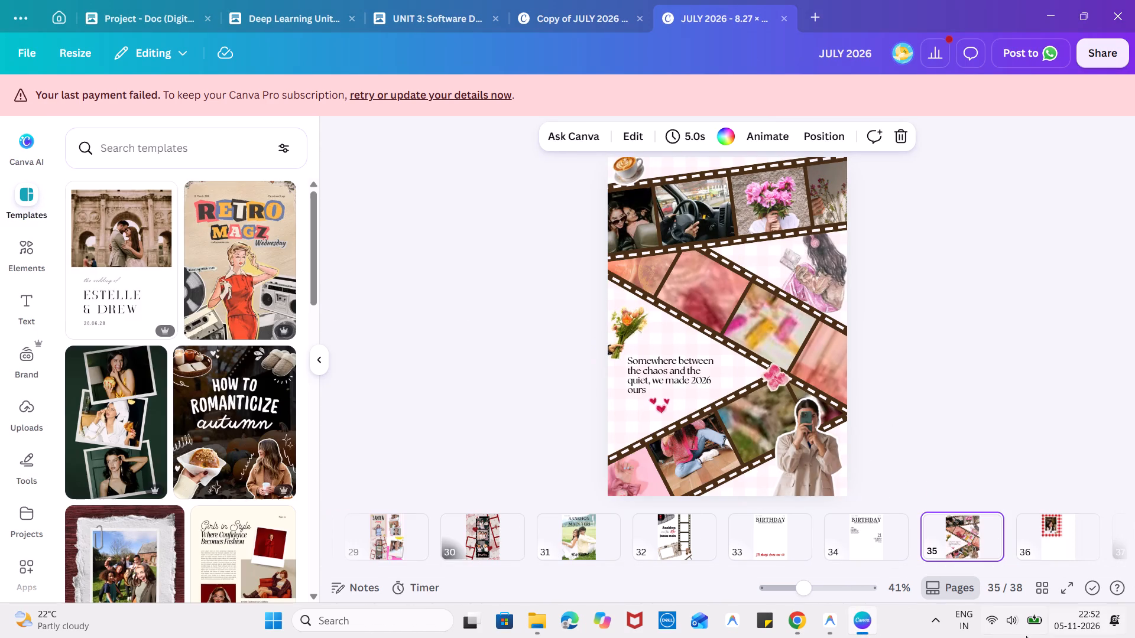
# Switch to Chrome with the untitled Canva document.
pyautogui.click(788, 619)
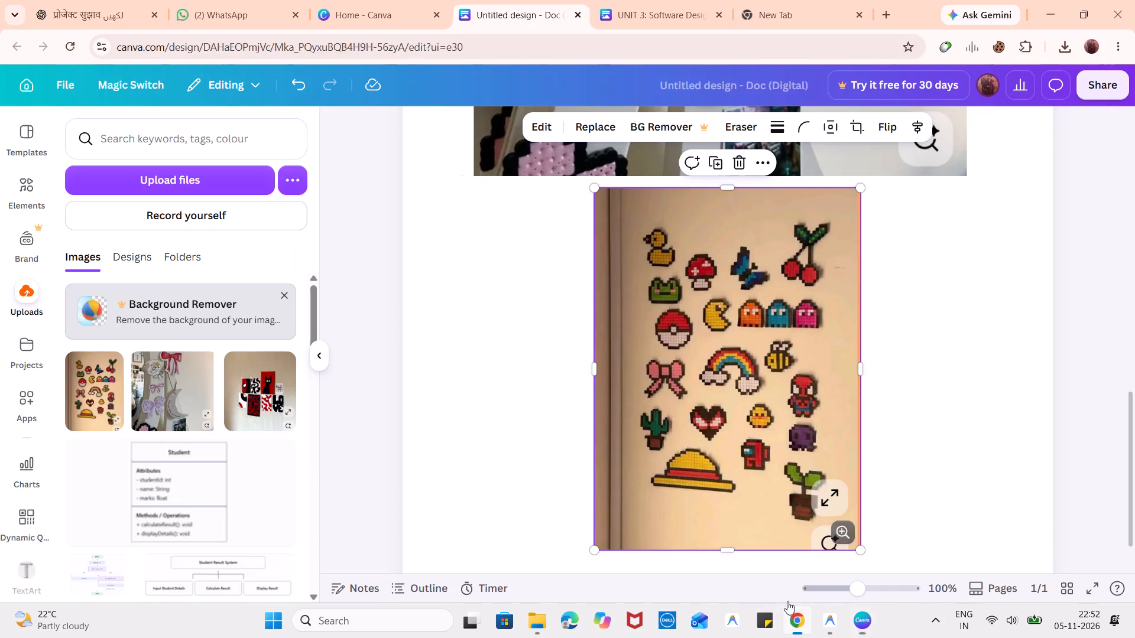
# Search Google for pinterest in the New Tab page and open the Pinterest website.
pyautogui.click(698, 0)
pyautogui.click(815, 0)
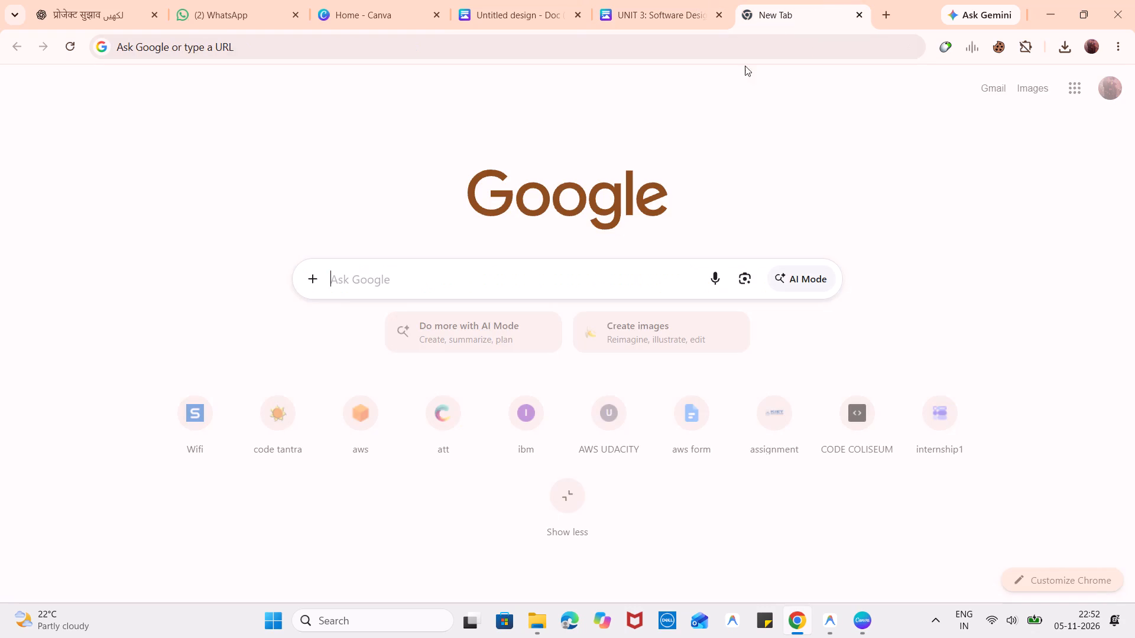
pyautogui.click(645, 275)
pyautogui.write('pin')
pyautogui.press('Right')
pyautogui.press('Return')
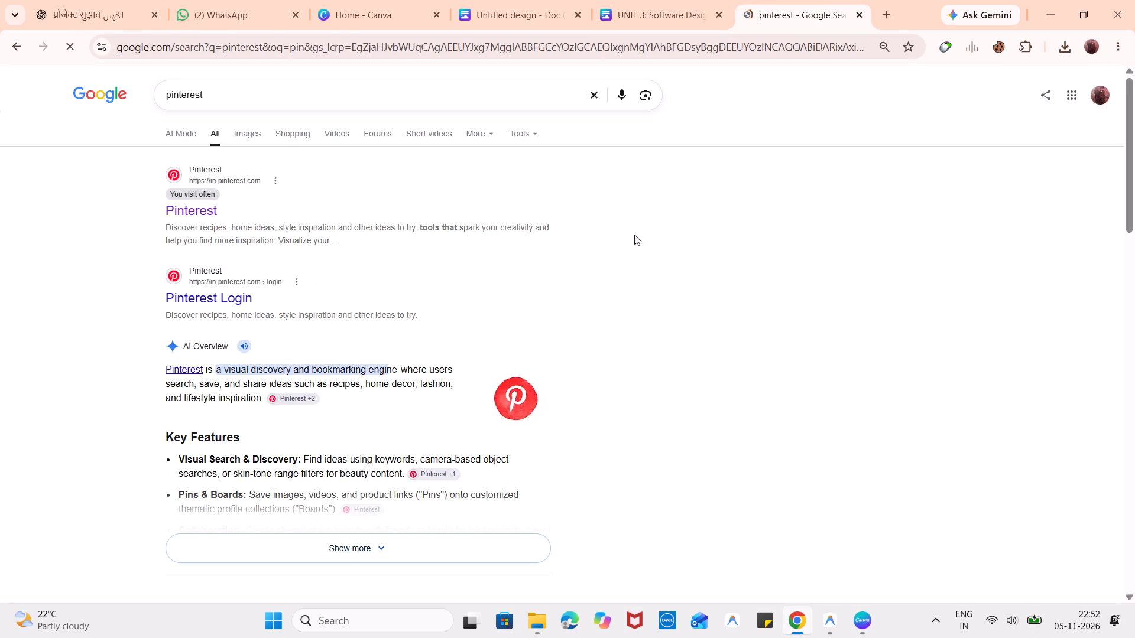
pyautogui.click(205, 204)
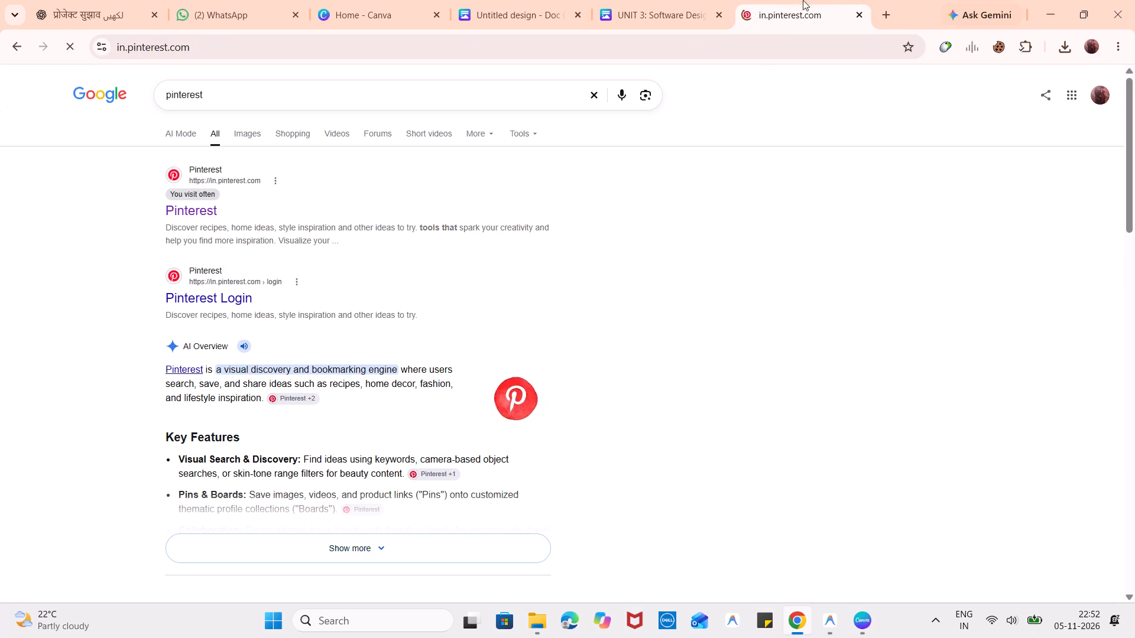
pyautogui.click(607, 1)
pyautogui.click(725, 0)
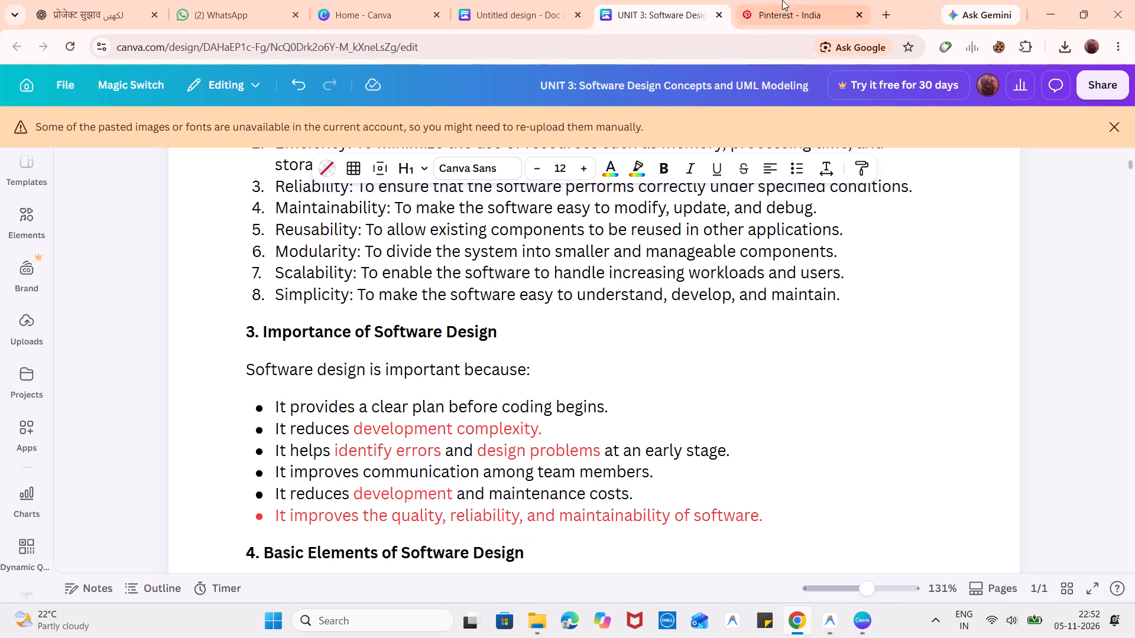
pyautogui.click(786, 0)
# Search Pinterest for "portrat thin photoframe" and browse the resulting frame pins.
pyautogui.click(551, 82)
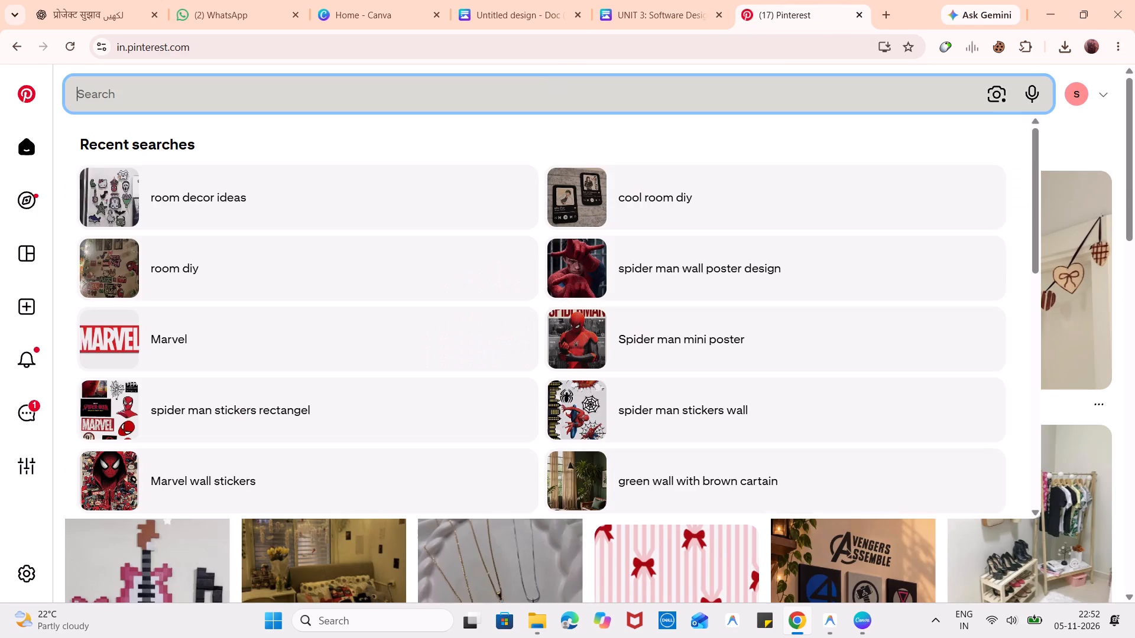
pyautogui.write('prtt')
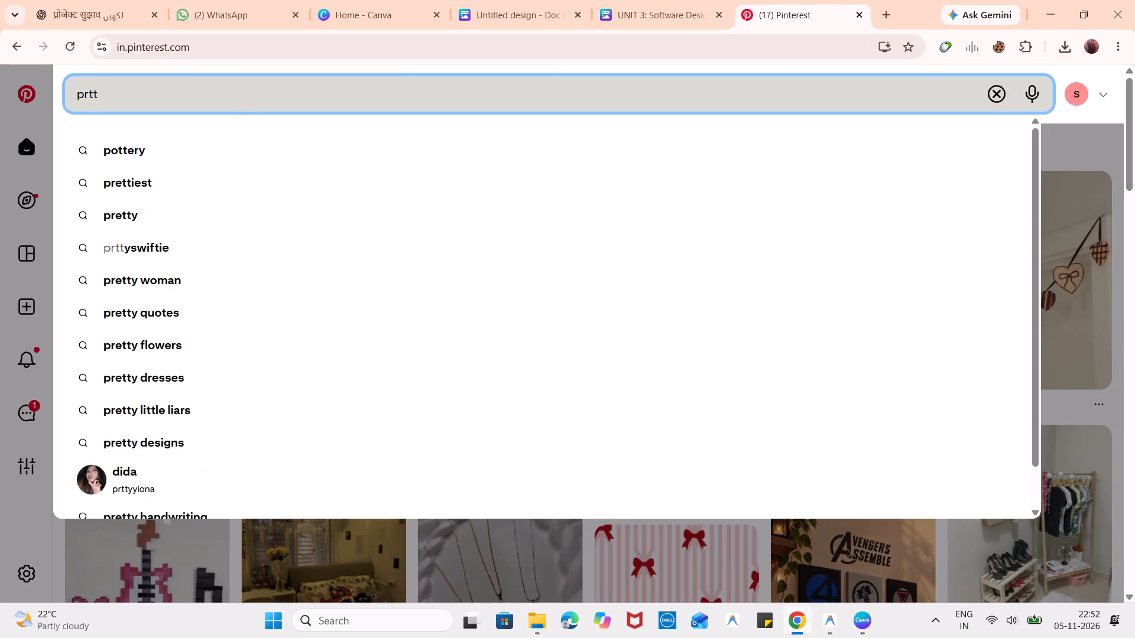
pyautogui.press('BackSpace')
pyautogui.press('BackSpace')
pyautogui.press('BackSpace')
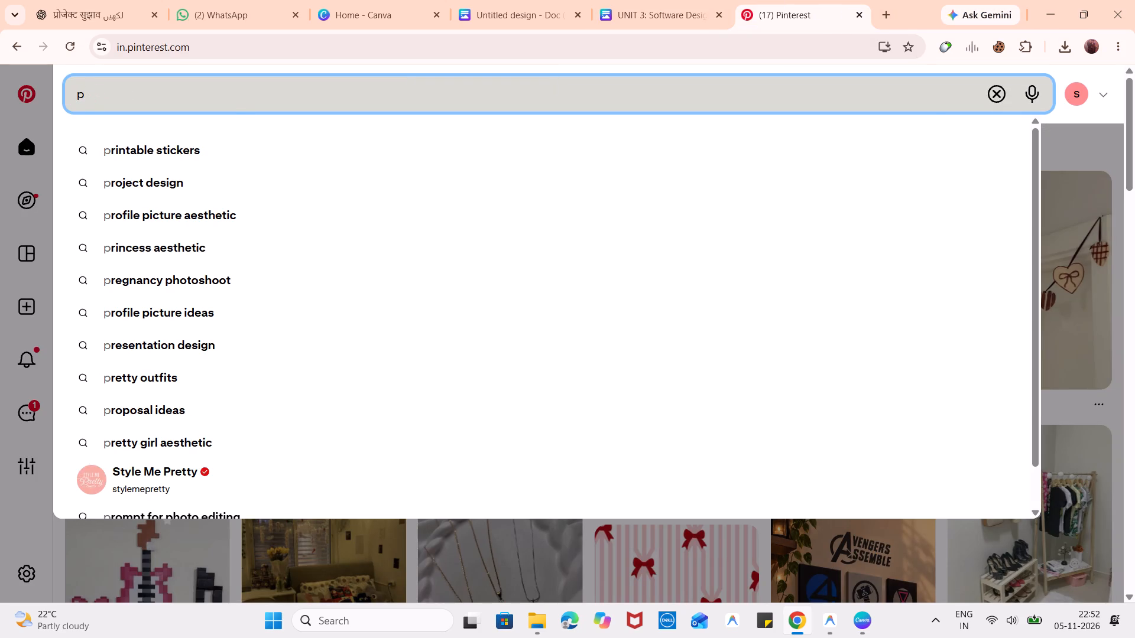
pyautogui.write('ortrat thj')
pyautogui.press('BackSpace')
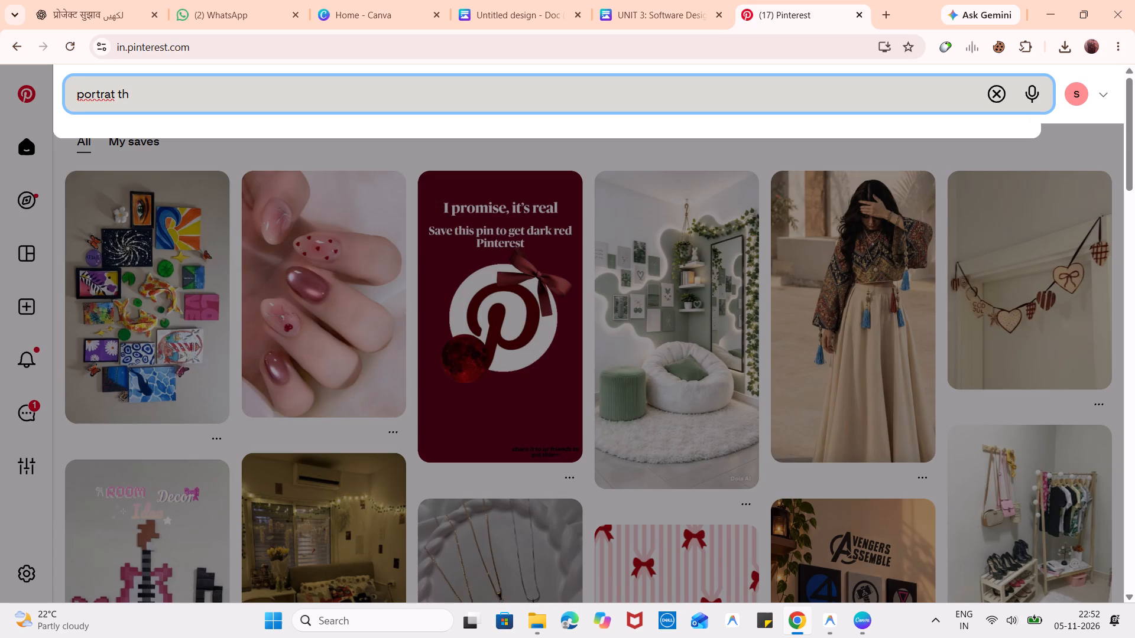
pyautogui.write('in')
pyautogui.press('space')
pyautogui.write('photoframe')
pyautogui.press('Return')
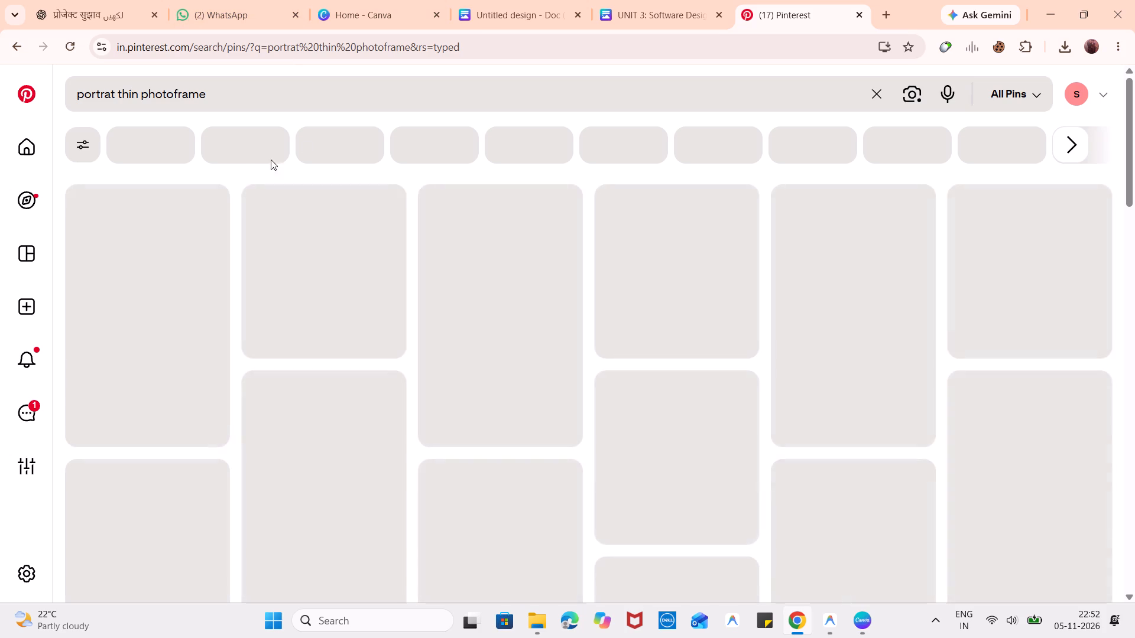
pyautogui.scroll(-3, 108, 269)
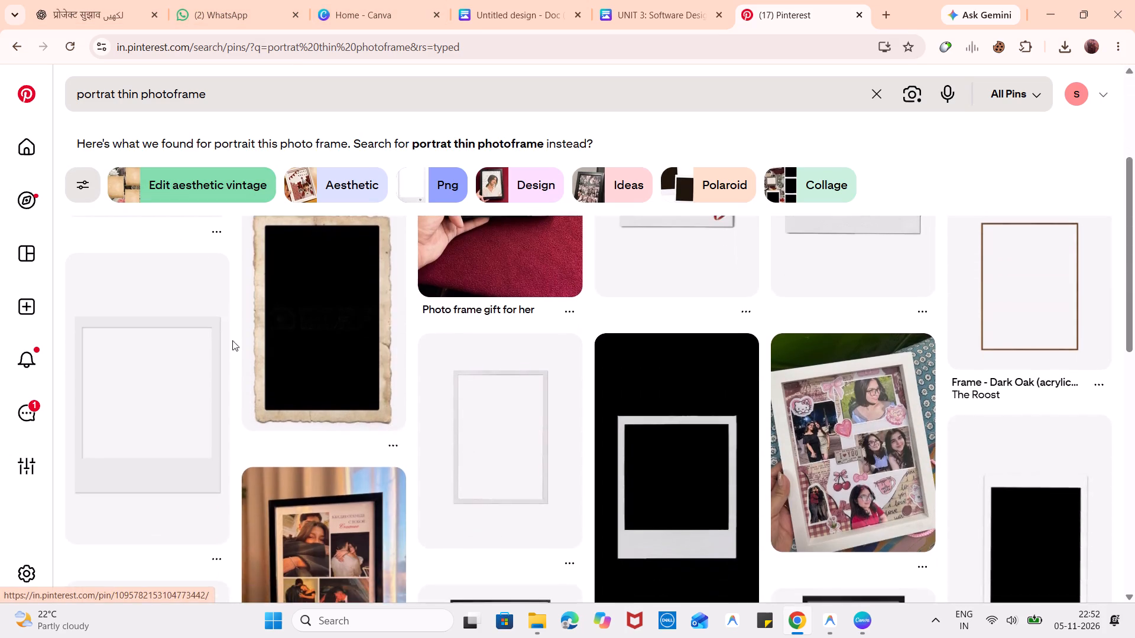
pyautogui.scroll(-10, 241, 346)
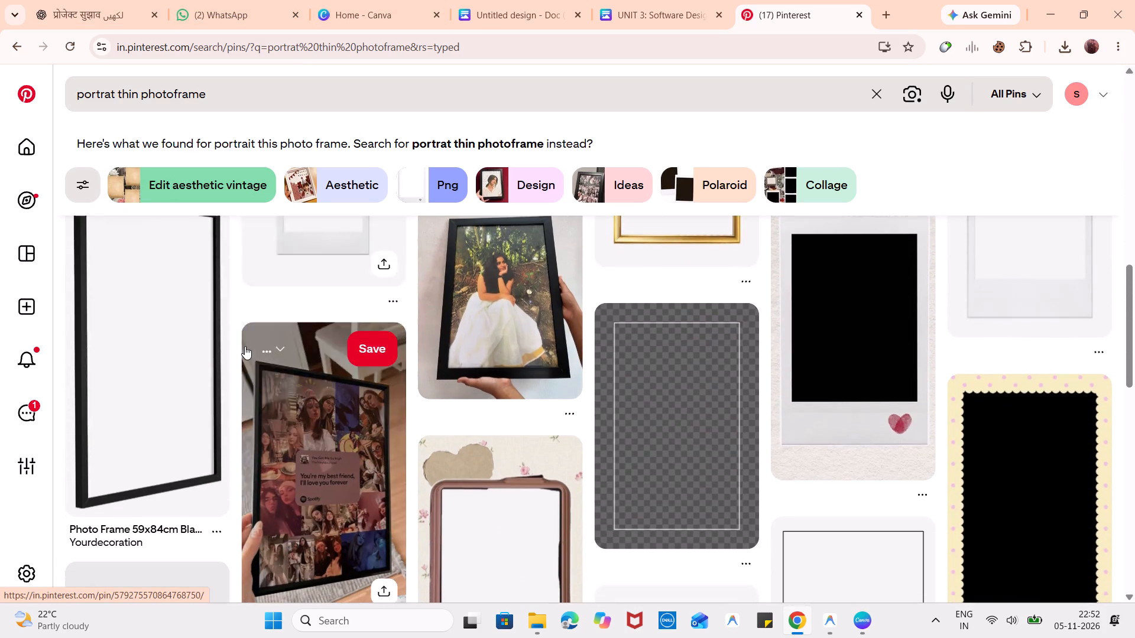
pyautogui.scroll(-1, 245, 346)
# Extend the Pinterest search to "portrat thin photoframe 18*6" and look through the frame pins.
pyautogui.click(251, 88)
pyautogui.press('space')
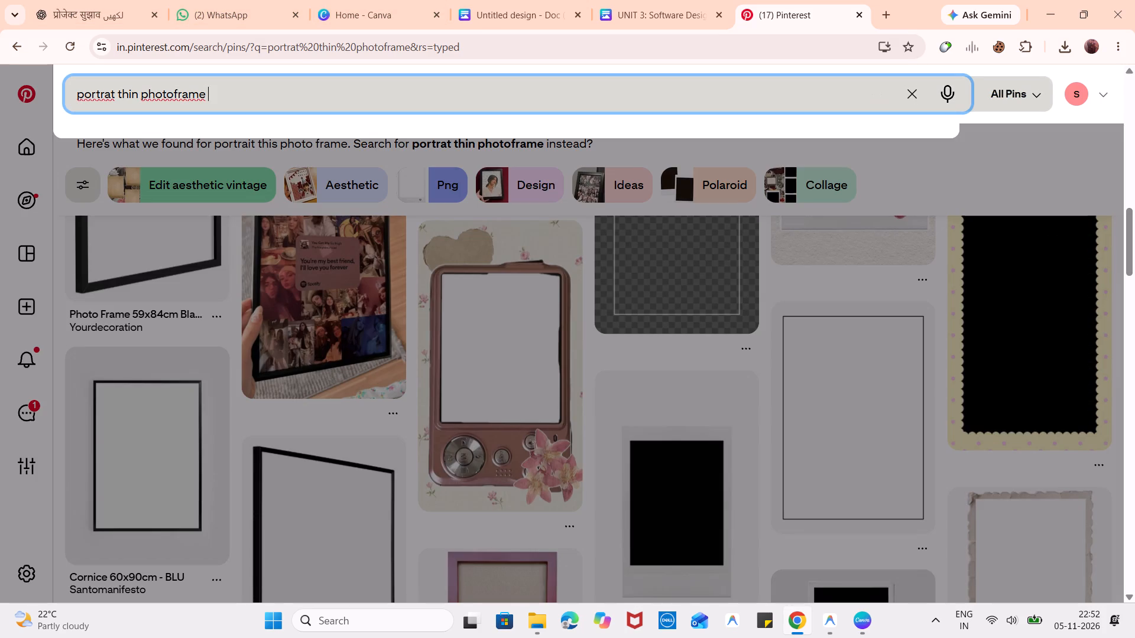
pyautogui.write('12')
pyautogui.press('*')
pyautogui.write('12')
pyautogui.press('BackSpace')
pyautogui.press('BackSpace')
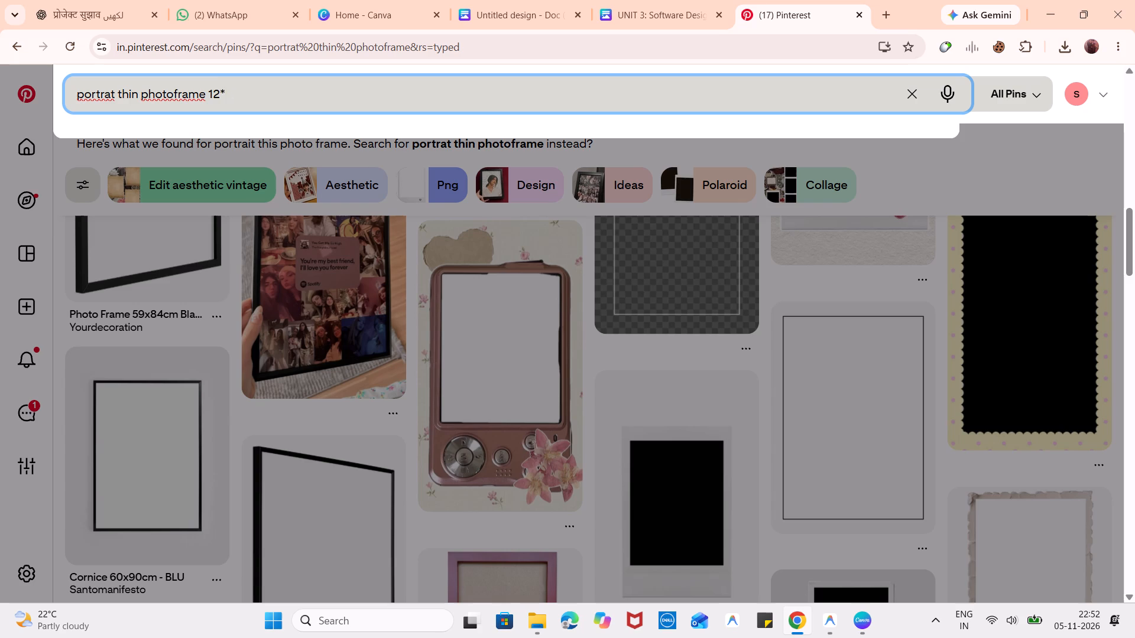
pyautogui.press('BackSpace')
pyautogui.press('BackSpace')
pyautogui.press('9')
pyautogui.press('BackSpace')
pyautogui.press('8')
pyautogui.press('*')
pyautogui.press('6')
pyautogui.click(269, 100)
pyautogui.press('Return')
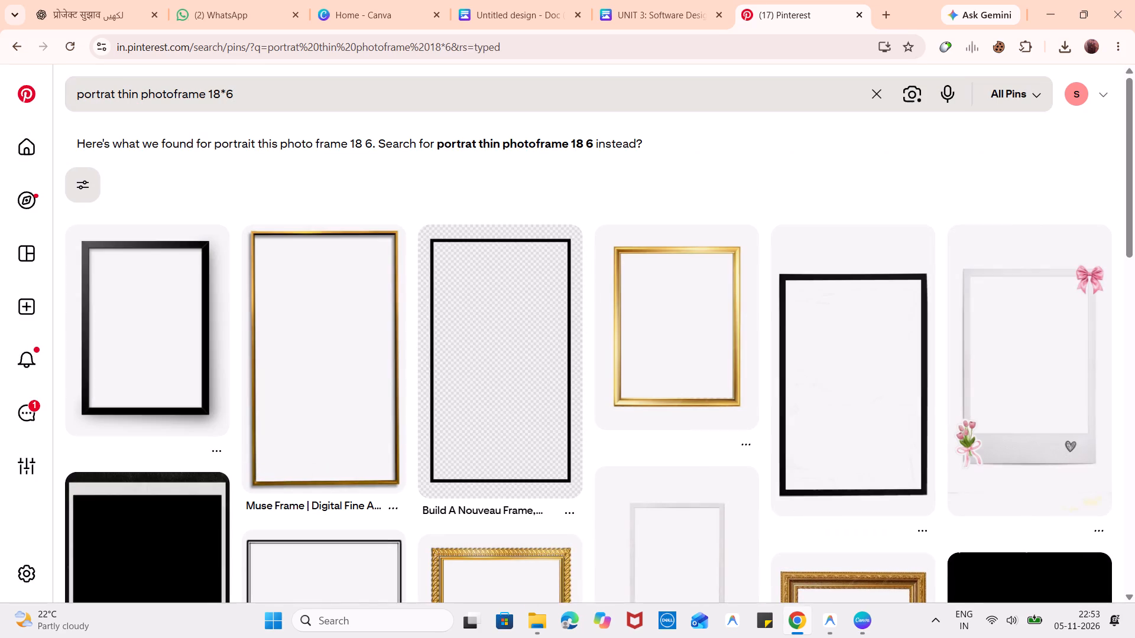
pyautogui.scroll(-9, 574, 367)
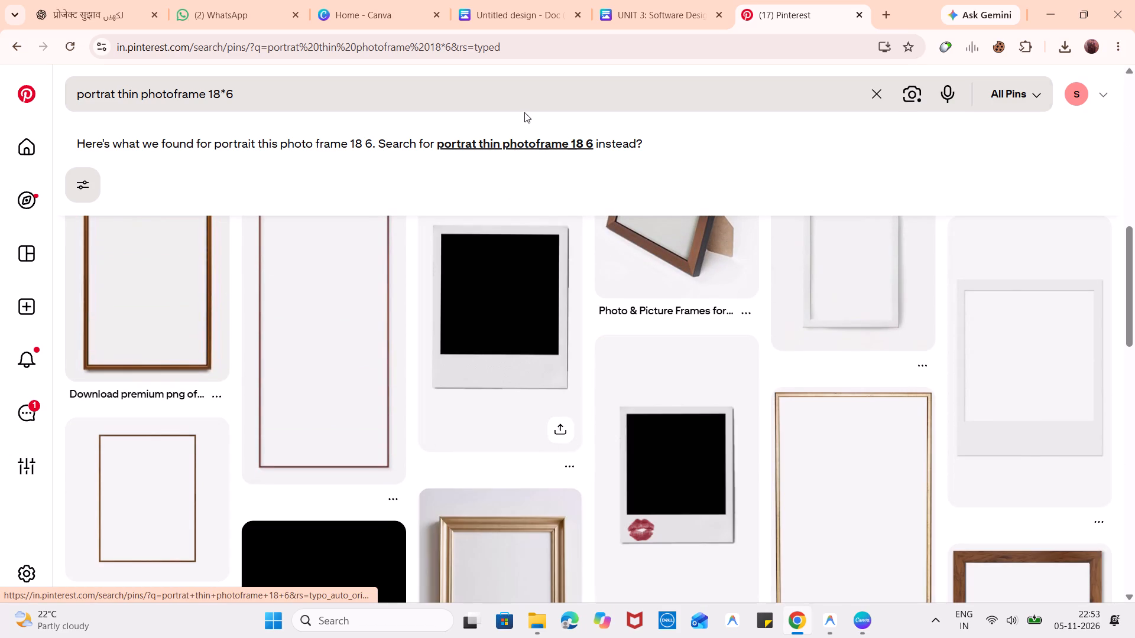
# Refine the Pinterest search to "portrat thin photoframe 18*6 deosgn" and browse the results.
pyautogui.click(531, 104)
pyautogui.press('space')
pyautogui.write('de')
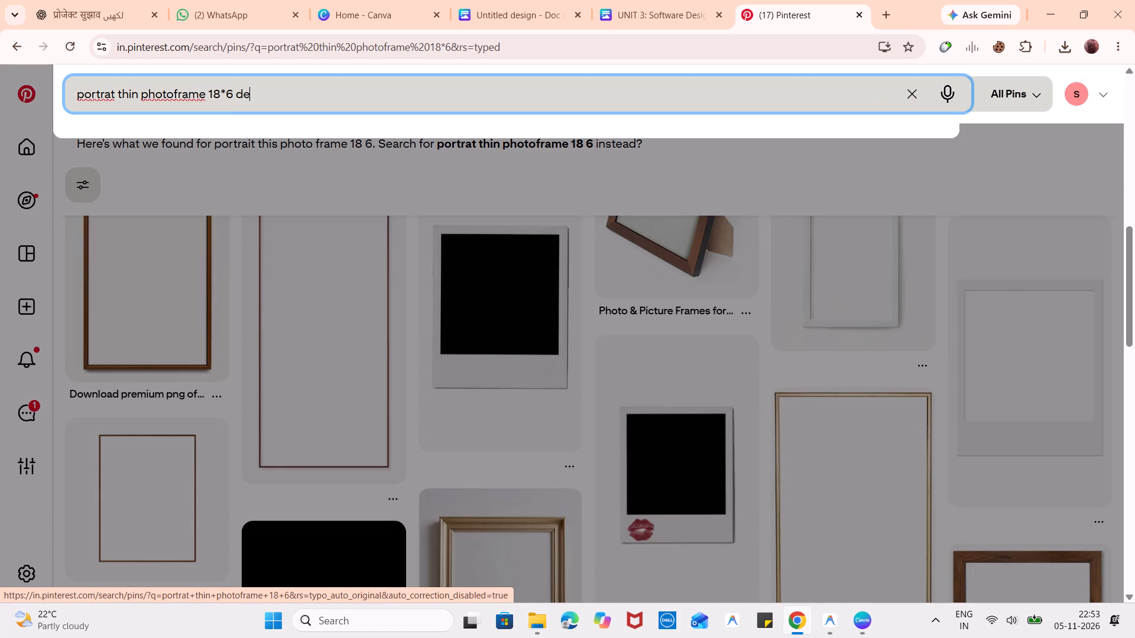
pyautogui.write('osgn')
pyautogui.press('Return')
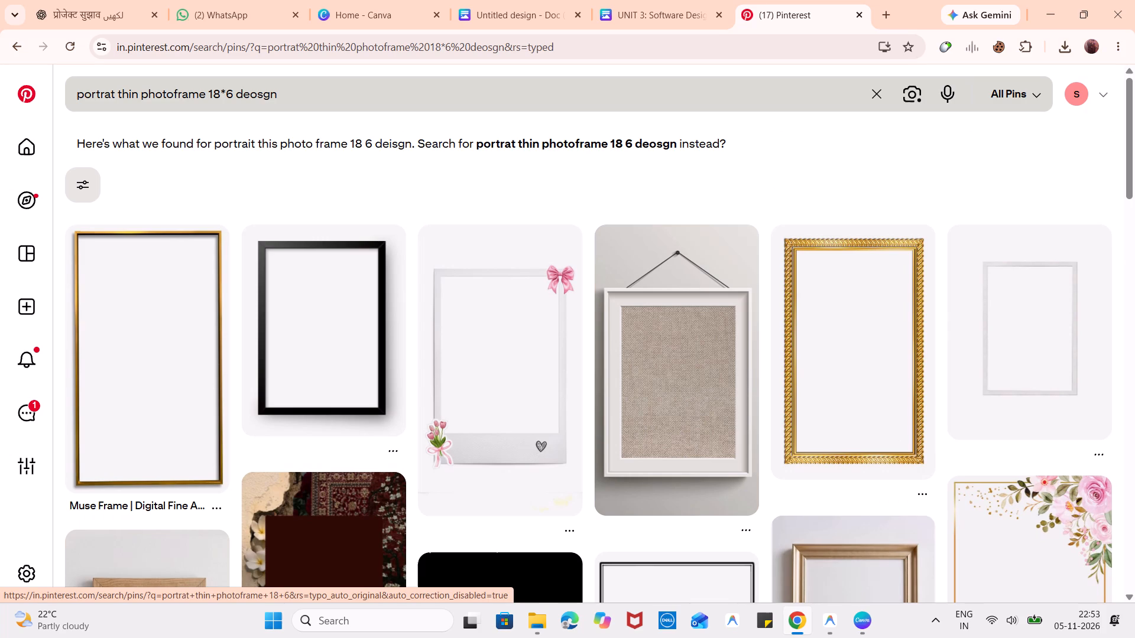
pyautogui.scroll(-5, 620, 219)
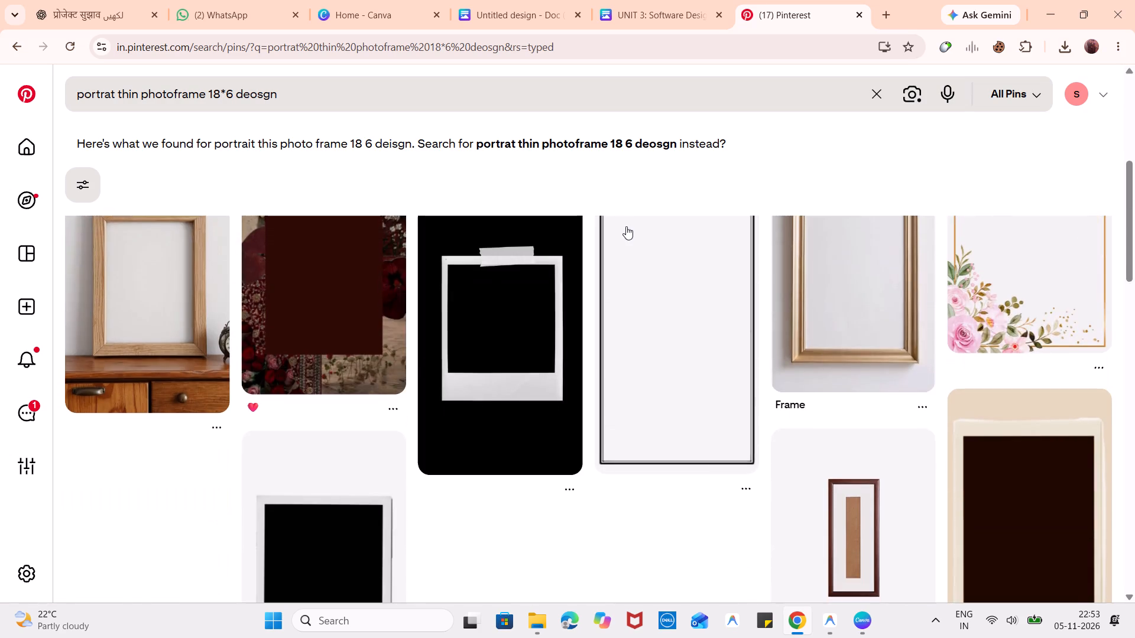
pyautogui.scroll(-14, 627, 226)
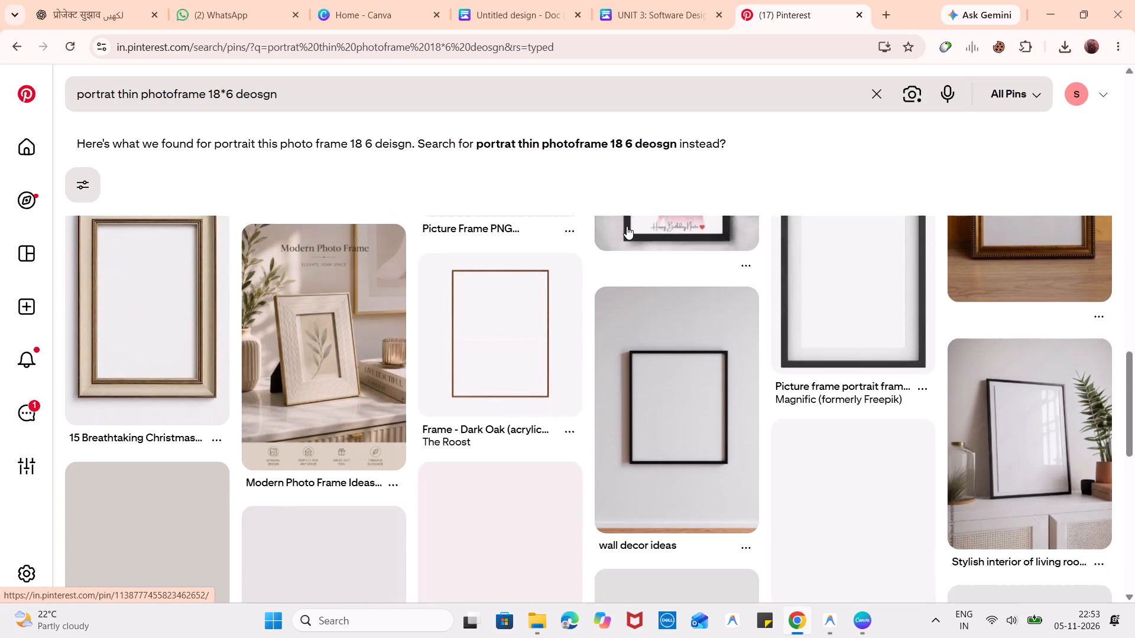
# Replace the whole Pinterest query with a search for "phtoframe design".
pyautogui.moveTo(355, 69); pyautogui.dragTo(339, 98)
pyautogui.click(339, 89)
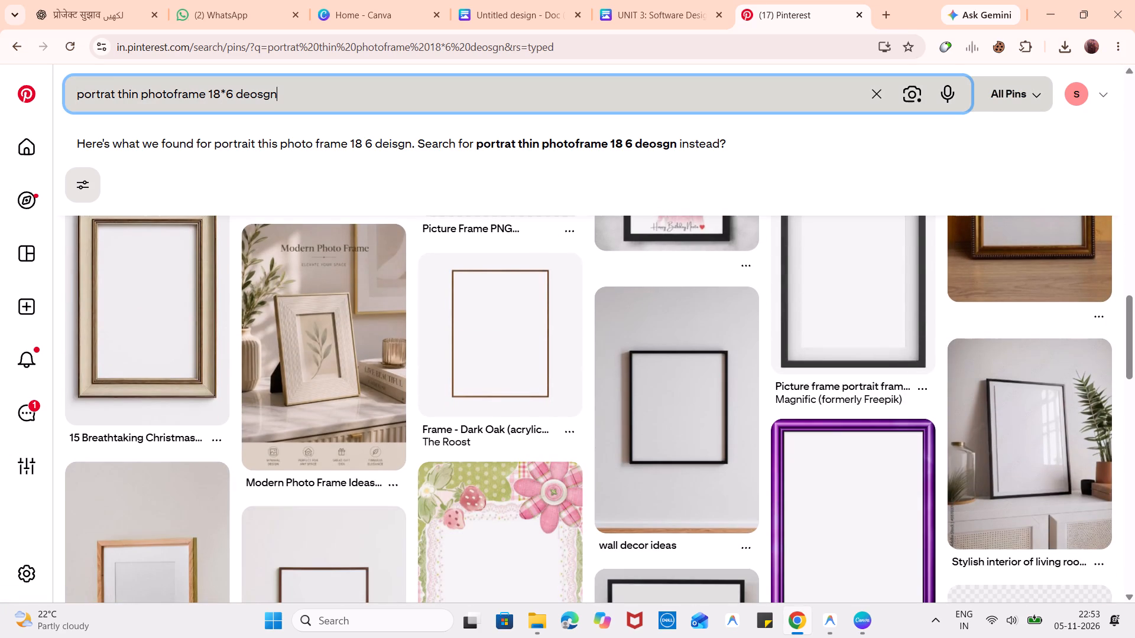
pyautogui.hotkey('ctrl', 'a')
pyautogui.press('BackSpace')
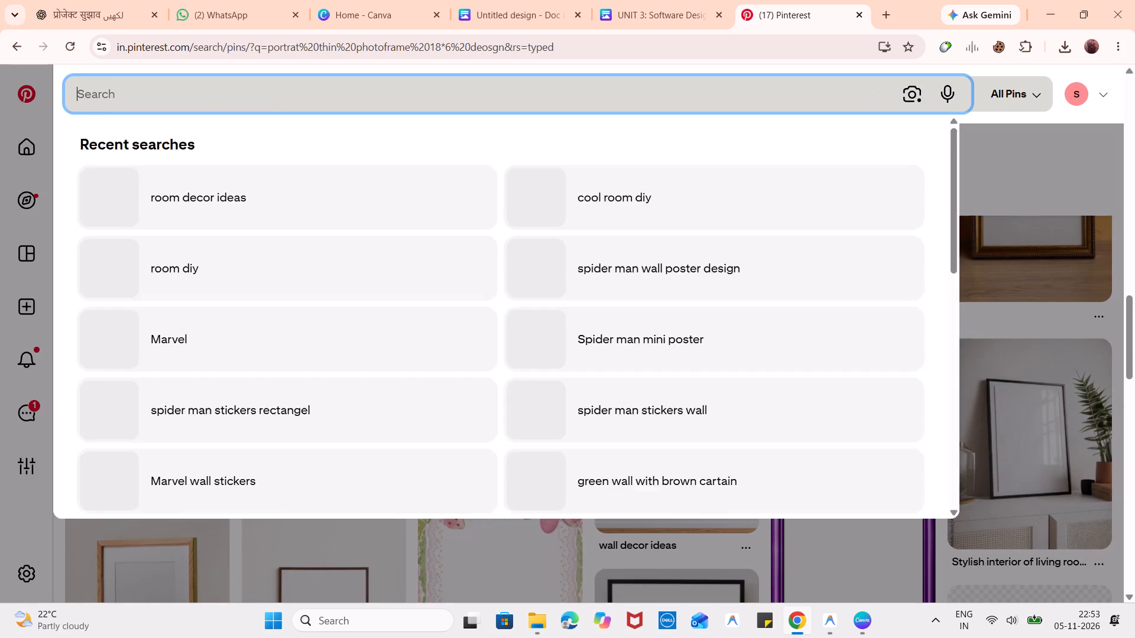
pyautogui.write('phto')
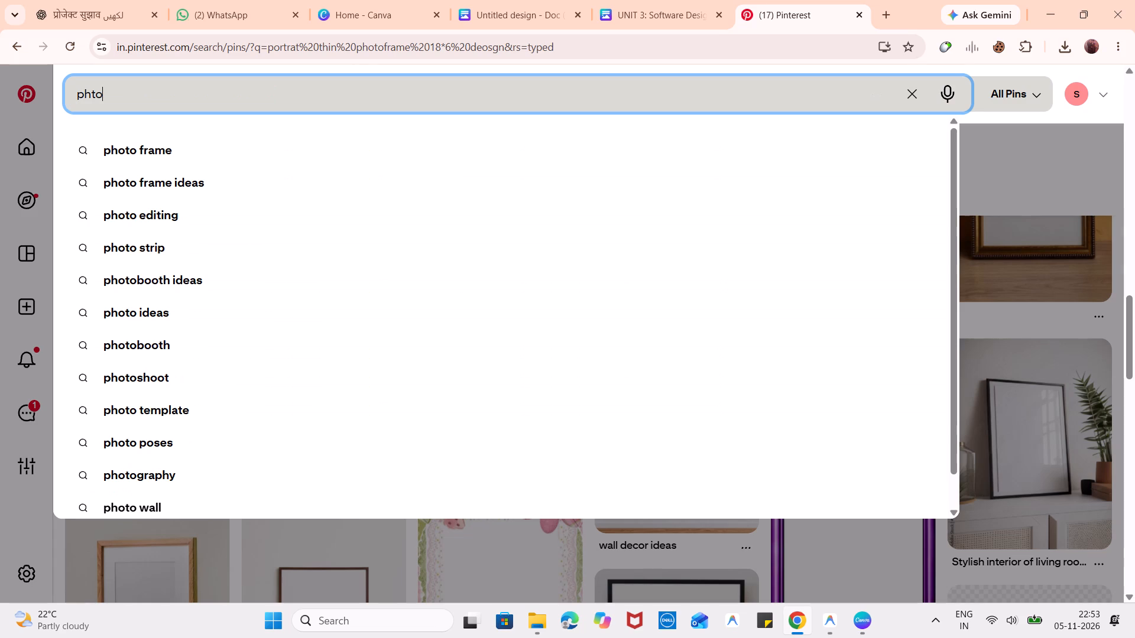
pyautogui.write('frame design')
pyautogui.press('Return')
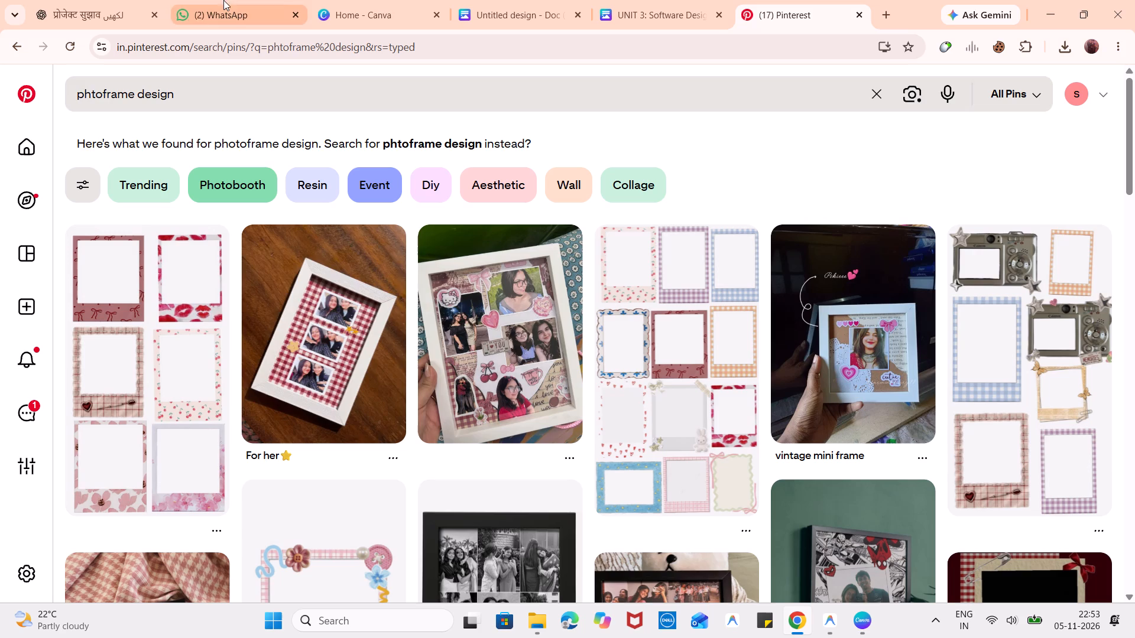
# Examine the photo frame design pins for collage layout ideas down to the related searches.
pyautogui.scroll(-5, 403, 436)
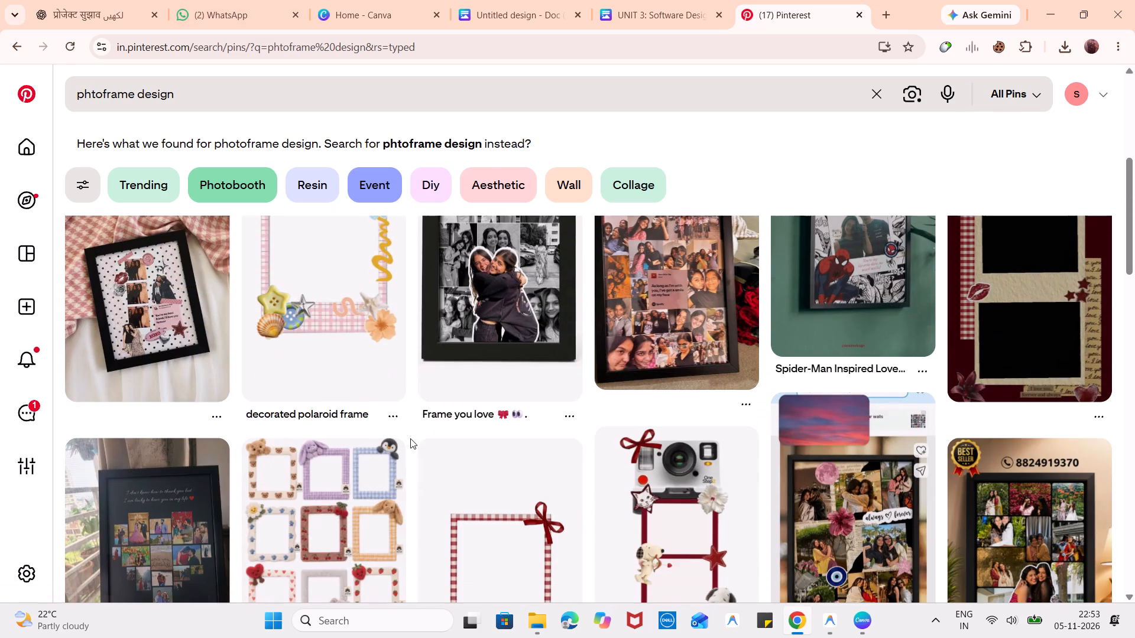
pyautogui.scroll(-7, 410, 438)
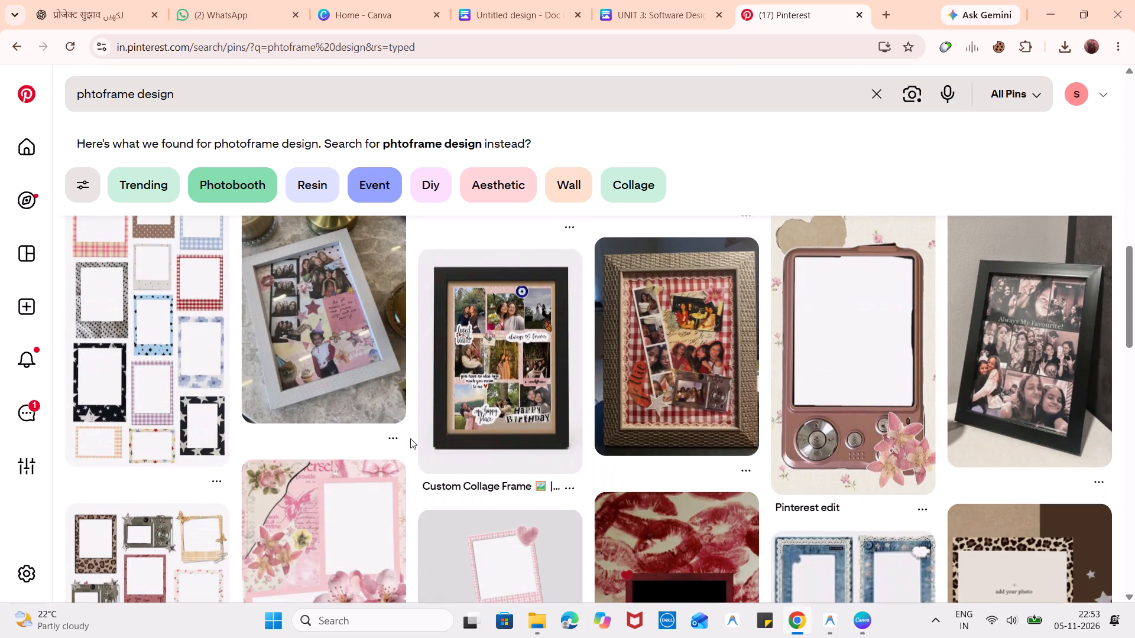
pyautogui.scroll(-13, 410, 438)
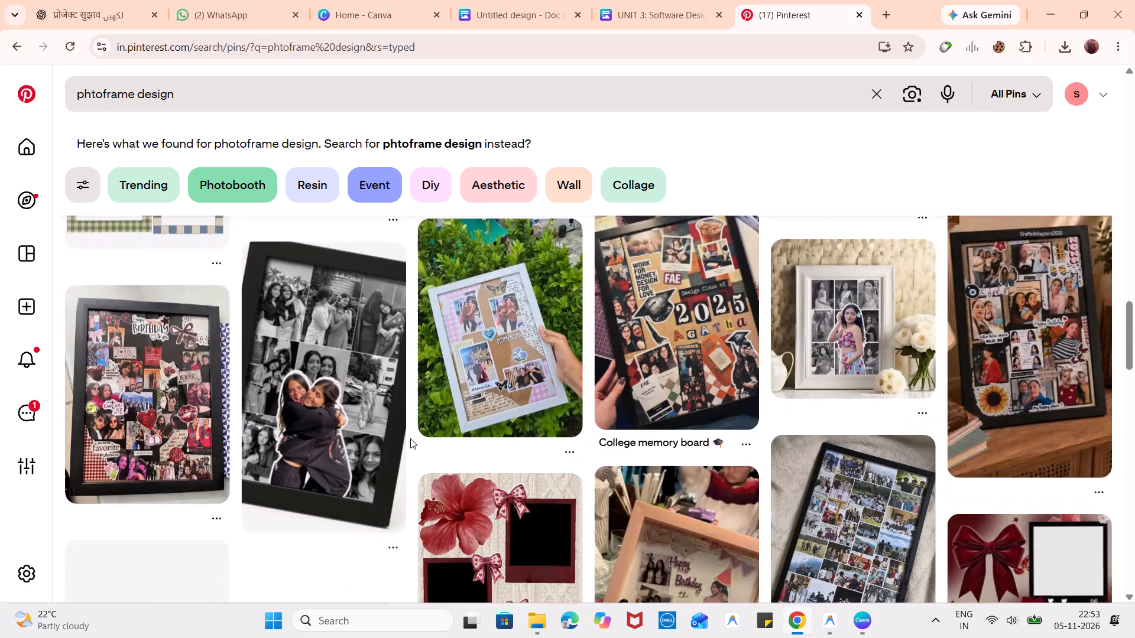
pyautogui.scroll(-14, 410, 438)
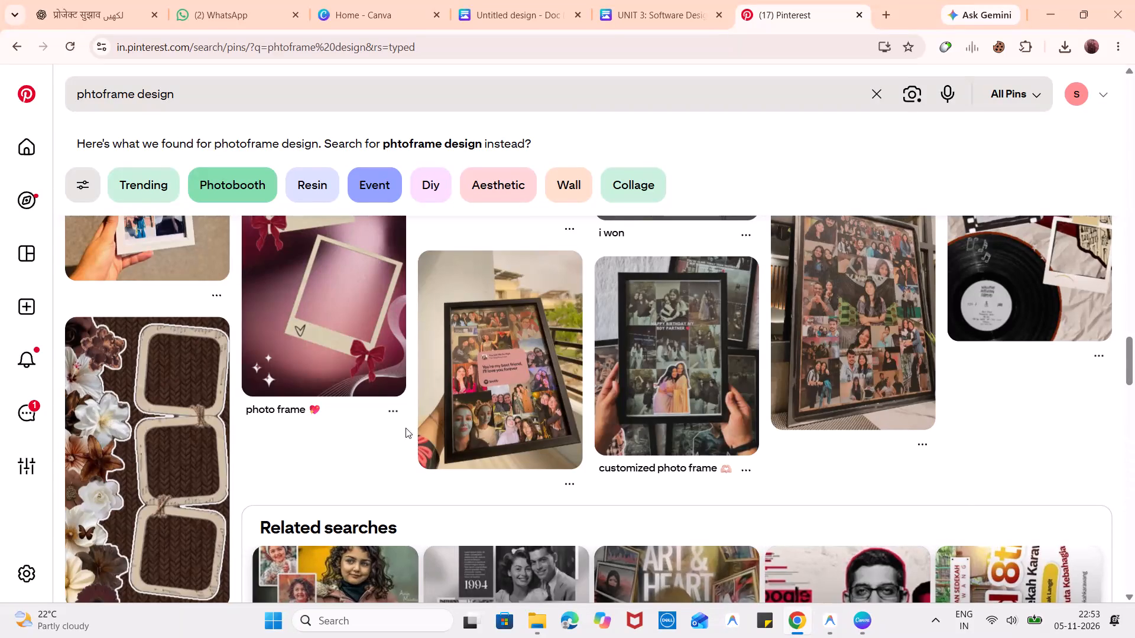
# Extend the Pinterest search to "phtoframe design backfrounf" and browse the frame background pins.
pyautogui.click(597, 83)
pyautogui.press('space')
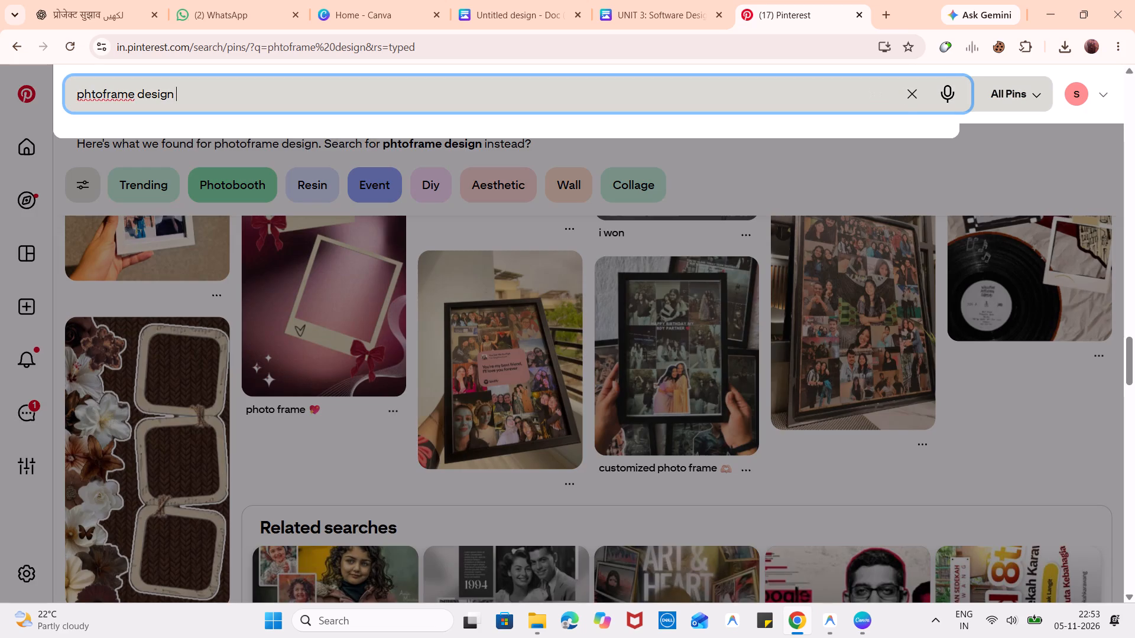
pyautogui.write('ba')
pyautogui.press('BackSpace')
pyautogui.press('BackSpace')
pyautogui.write('backfrounf')
pyautogui.press('Return')
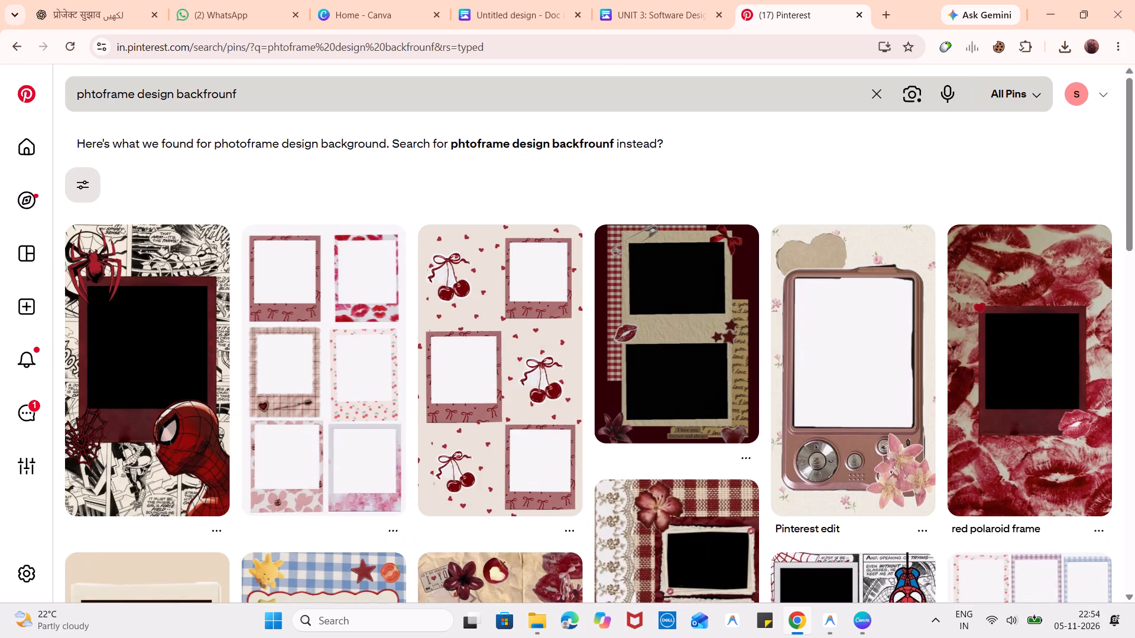
pyautogui.scroll(-6, 563, 434)
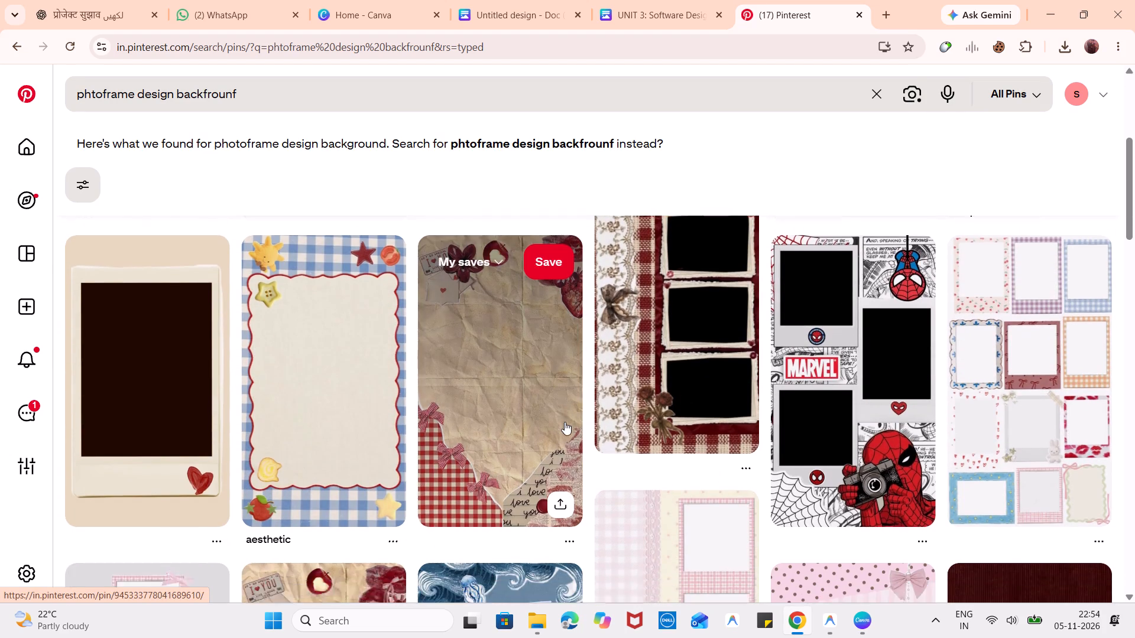
pyautogui.scroll(-9, 565, 422)
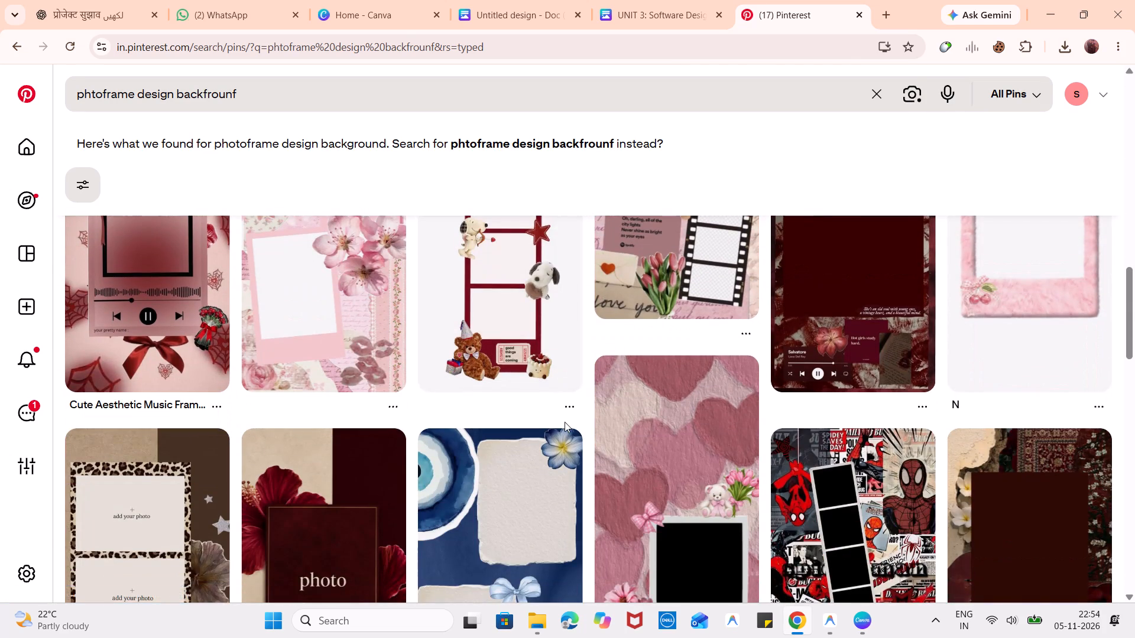
pyautogui.scroll(4, 565, 422)
pyautogui.scroll(-4, 468, 451)
# Open the pin of the dark red photo strip with camera, Snoopy and teddy bear stickers and download its image.
pyautogui.click(520, 364)
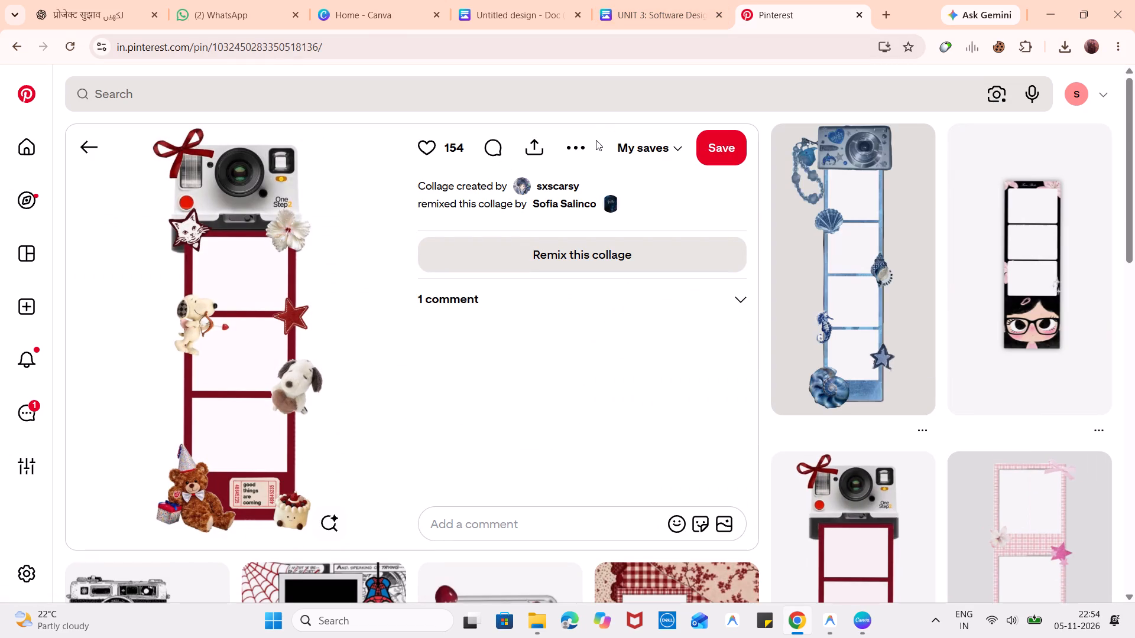
pyautogui.click(596, 140)
pyautogui.click(586, 146)
pyautogui.click(577, 140)
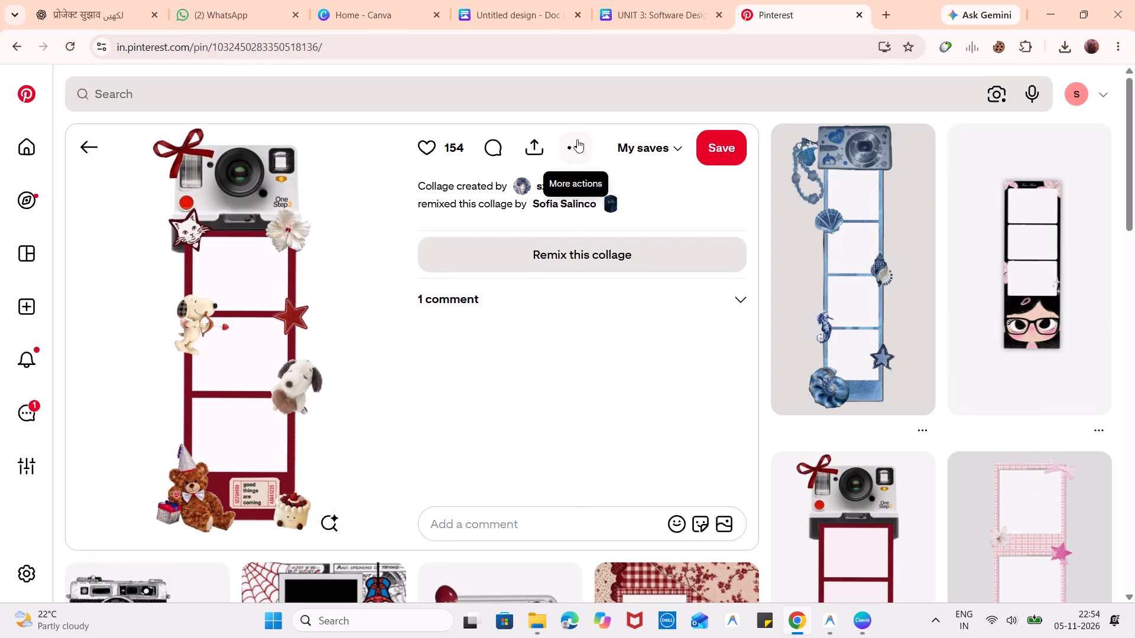
pyautogui.moveTo(586, 128); pyautogui.dragTo(583, 138)
pyautogui.click(577, 148)
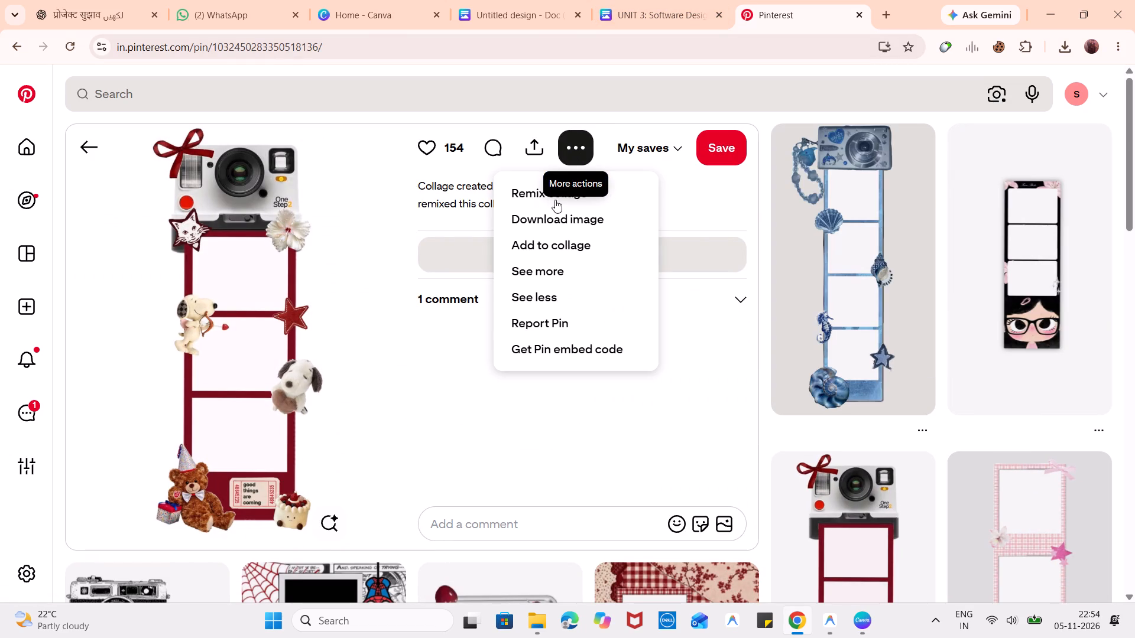
pyautogui.click(553, 216)
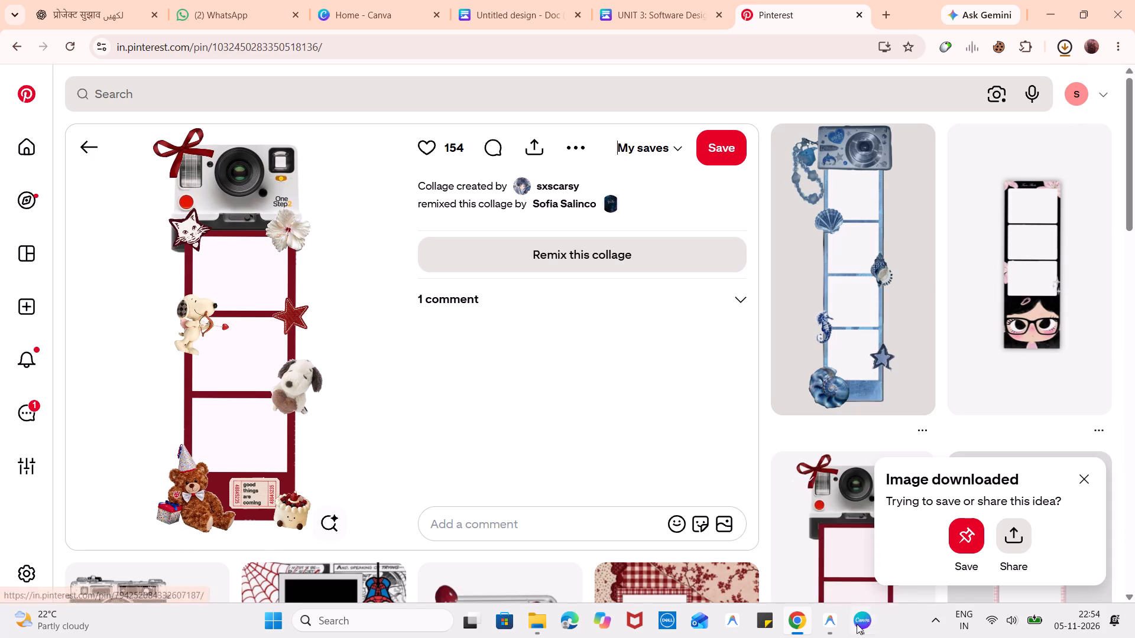
# Upload the downloaded file download (76).jpg to the image uploads of the JULY 2026 design in Canva.
pyautogui.click(853, 630)
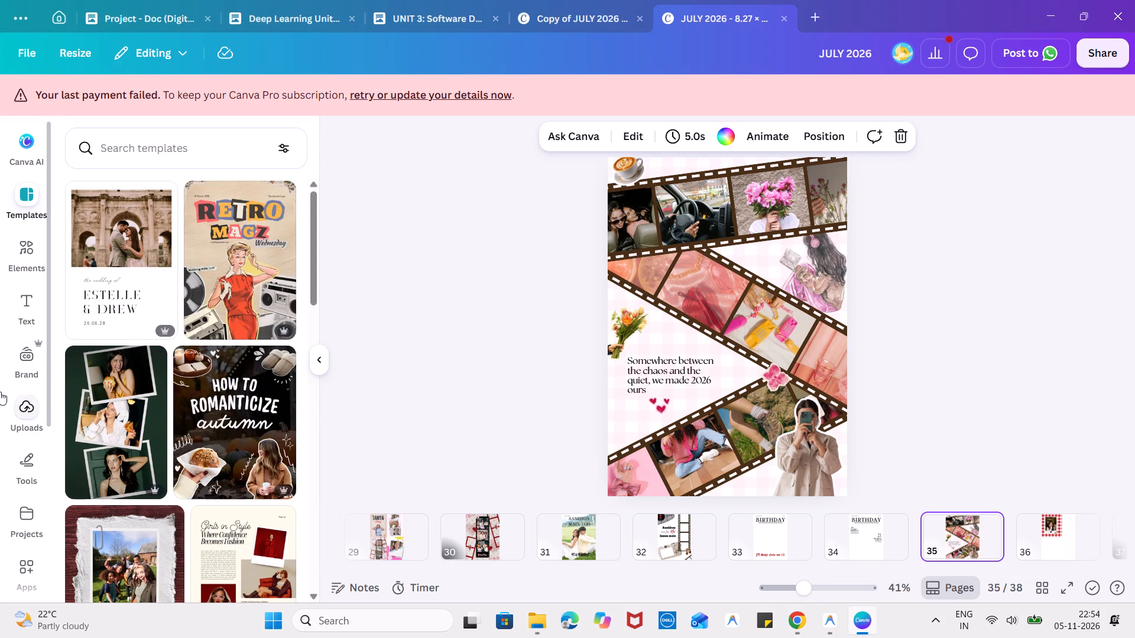
pyautogui.click(6, 393)
pyautogui.scroll(1, 254, 420)
pyautogui.scroll(-1, 255, 421)
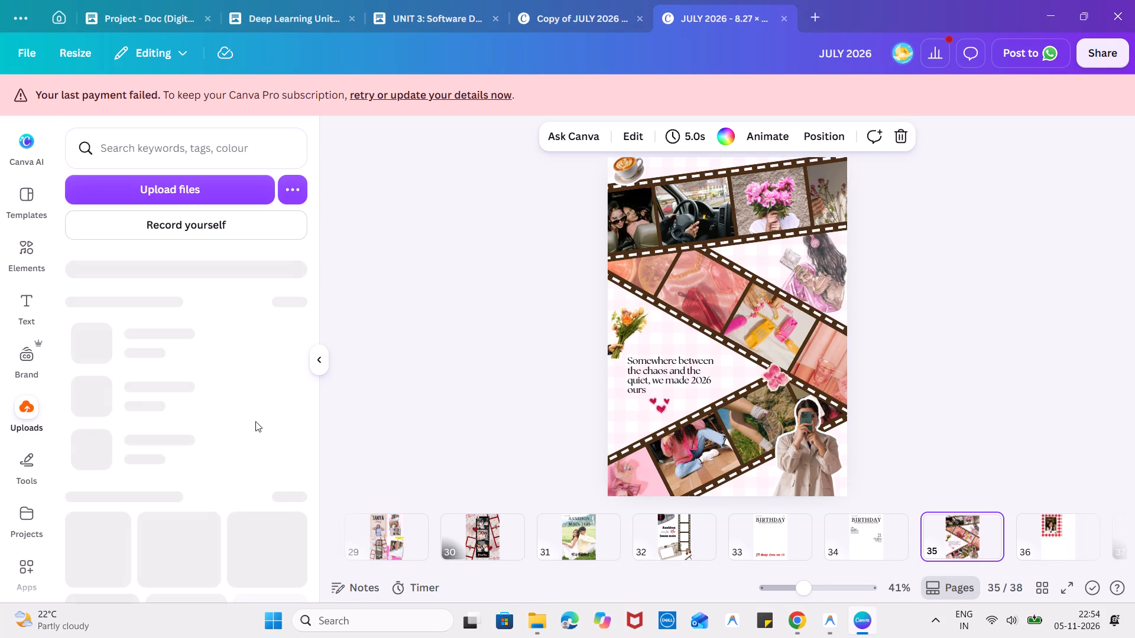
pyautogui.scroll(-1, 255, 421)
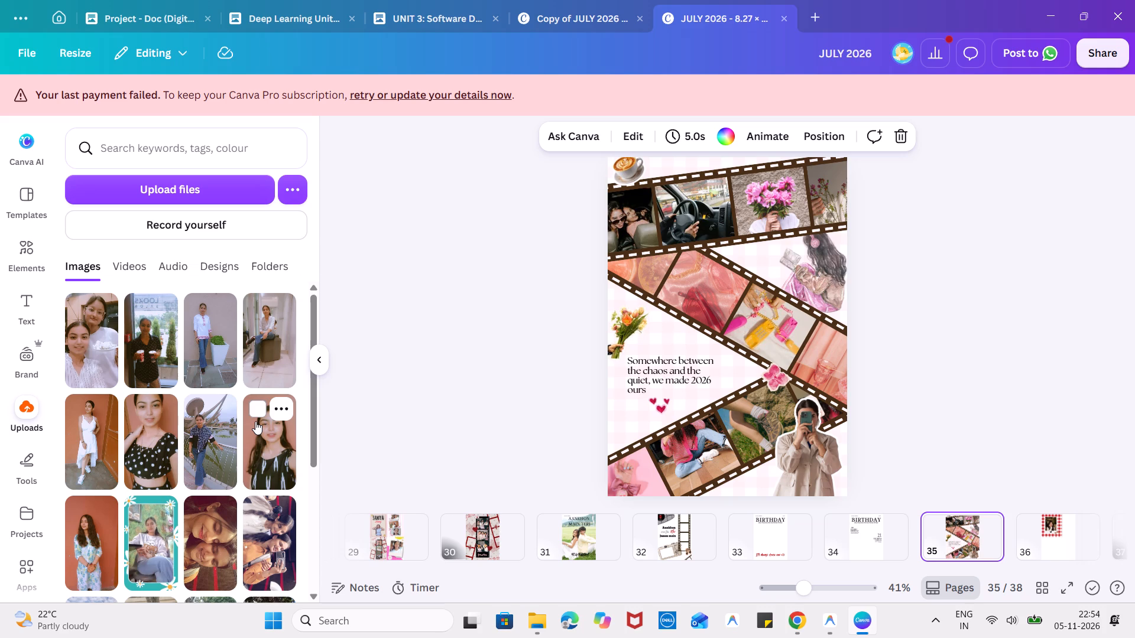
pyautogui.click(790, 630)
pyautogui.moveTo(939, 97); pyautogui.dragTo(762, 514)
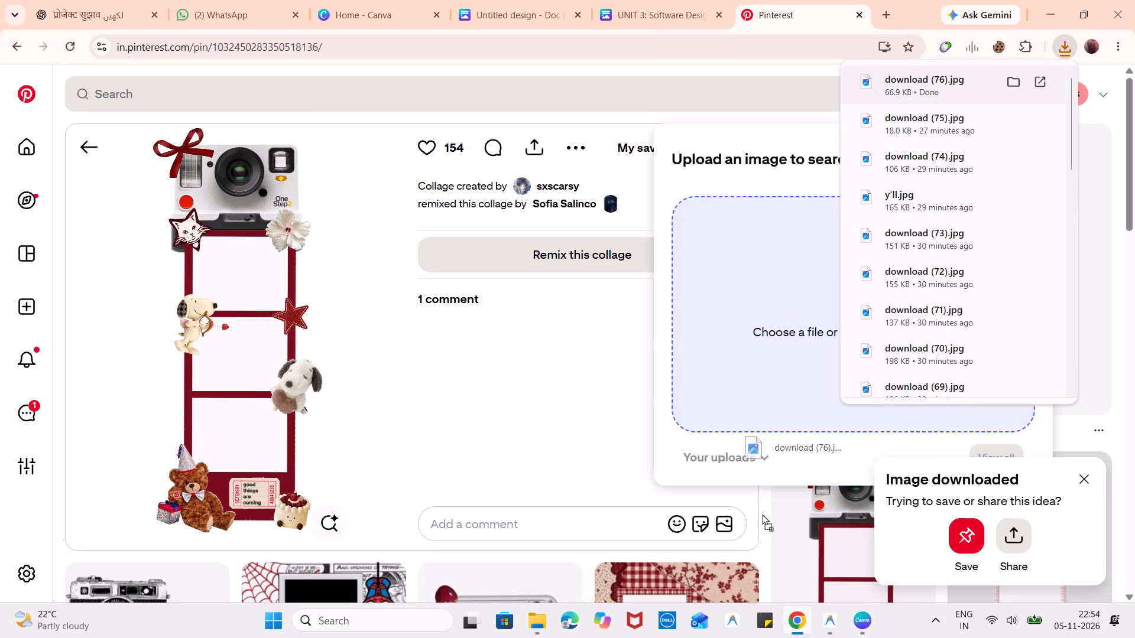
pyautogui.moveTo(762, 514); pyautogui.dragTo(30, 197)
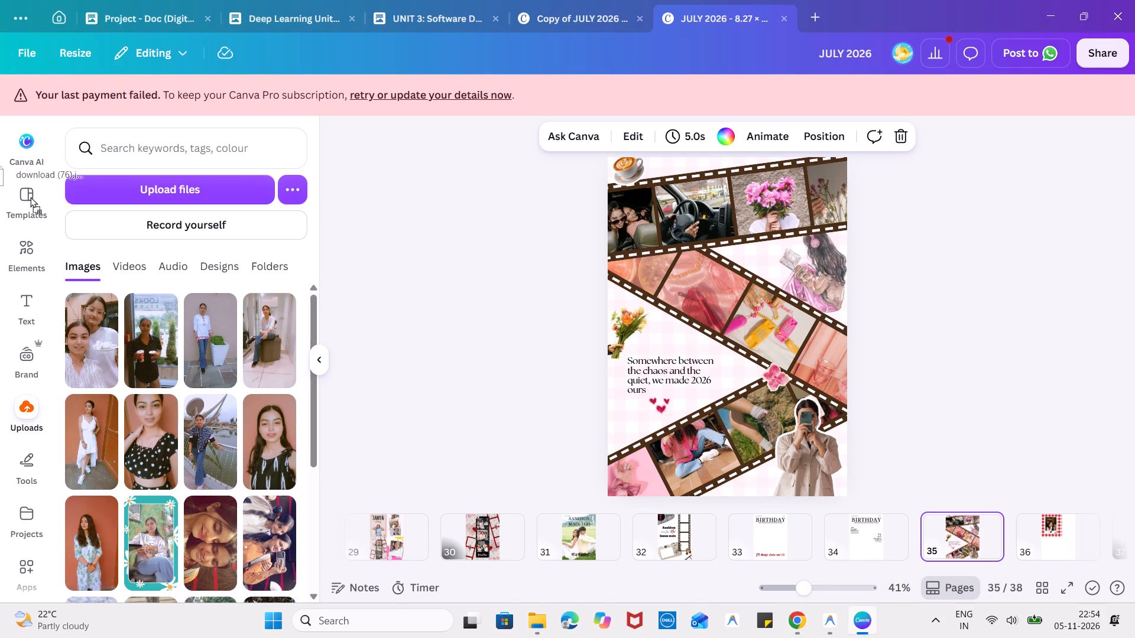
pyautogui.moveTo(30, 197); pyautogui.dragTo(183, 387)
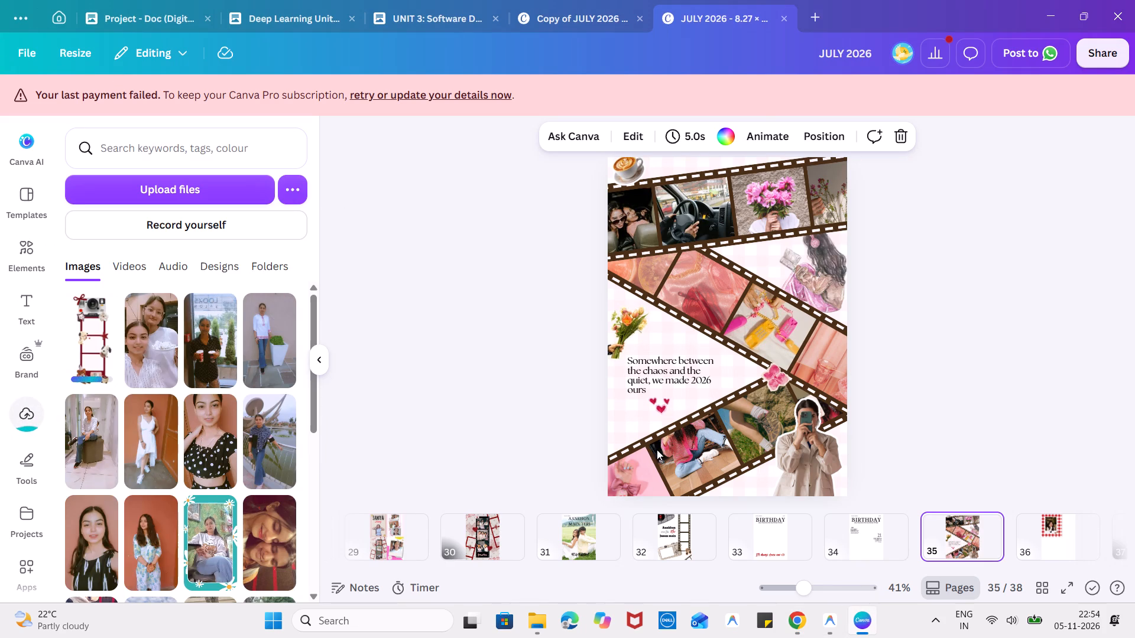
# Add a new page after page 38 and delete its beige background.
pyautogui.click(1061, 536)
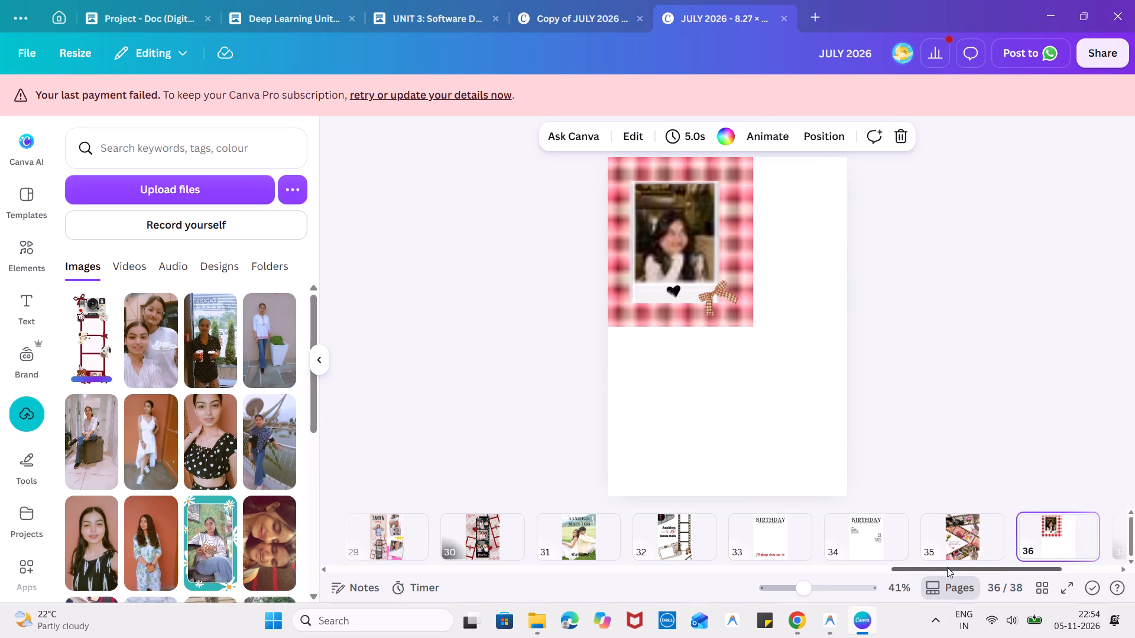
pyautogui.moveTo(948, 566); pyautogui.dragTo(991, 566)
pyautogui.click(1043, 541)
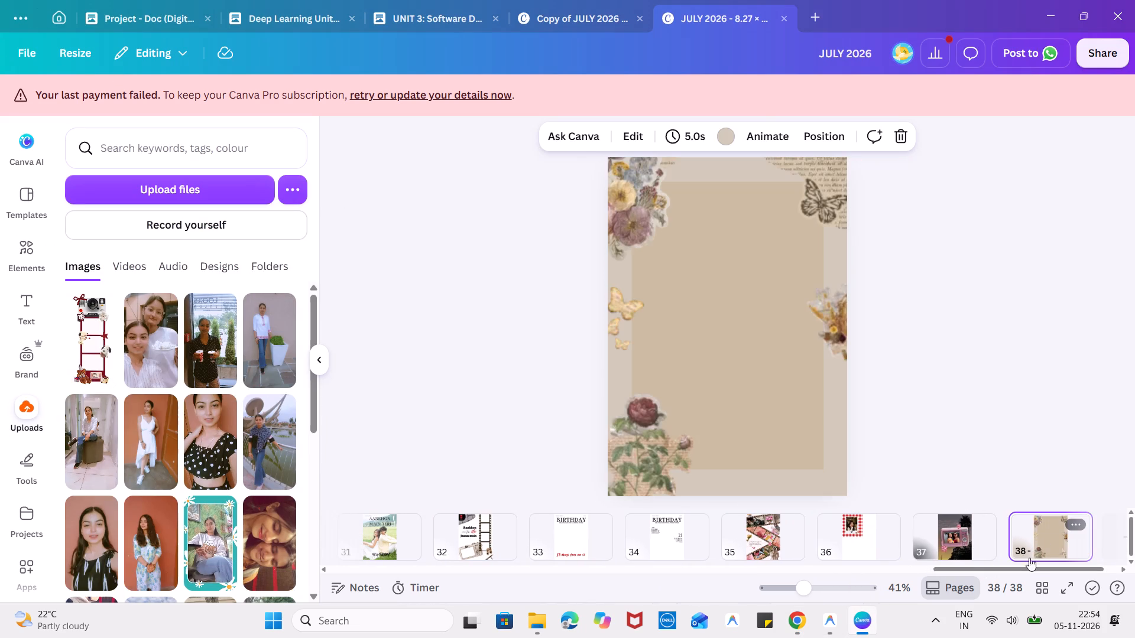
pyautogui.moveTo(1022, 562); pyautogui.dragTo(1075, 564)
pyautogui.click(978, 545)
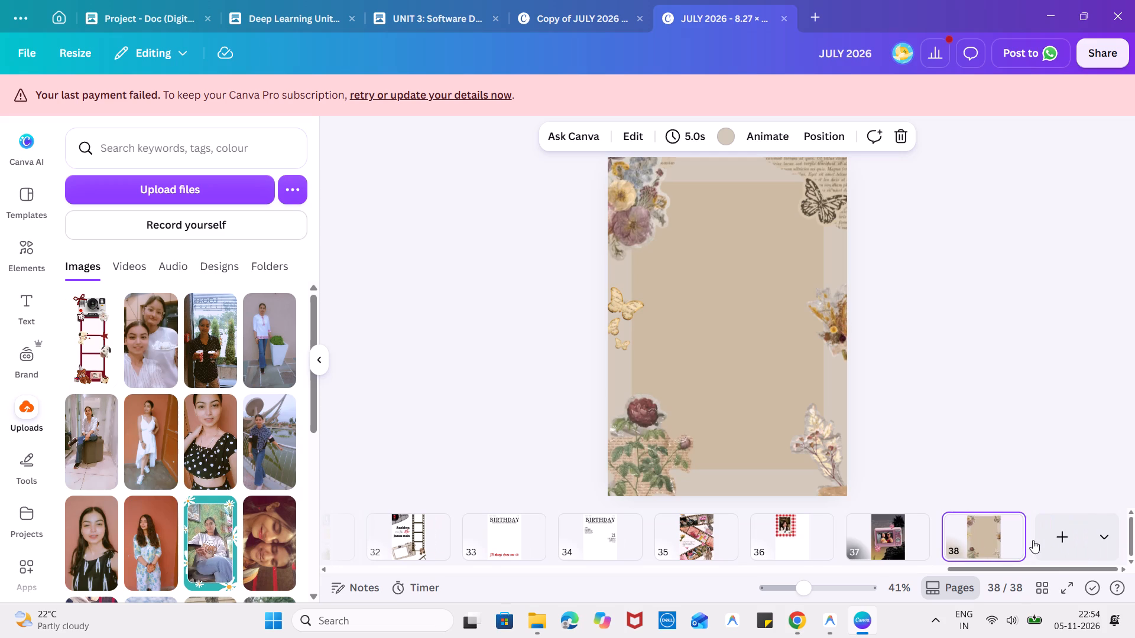
pyautogui.click(1087, 533)
pyautogui.click(1004, 537)
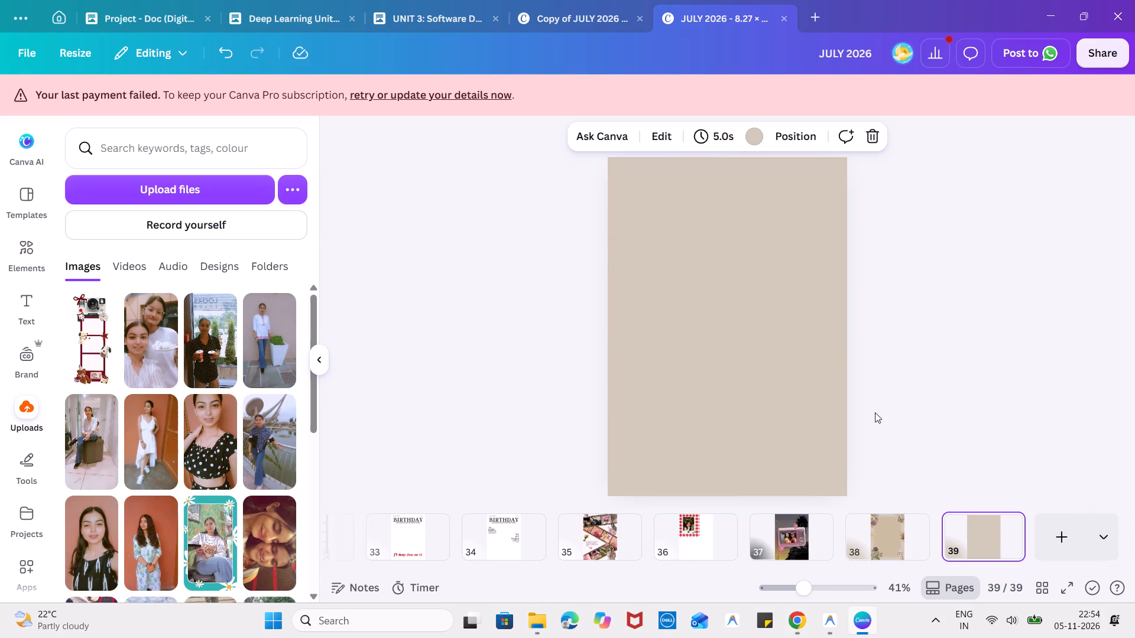
pyautogui.click(766, 417)
pyautogui.press('Delete')
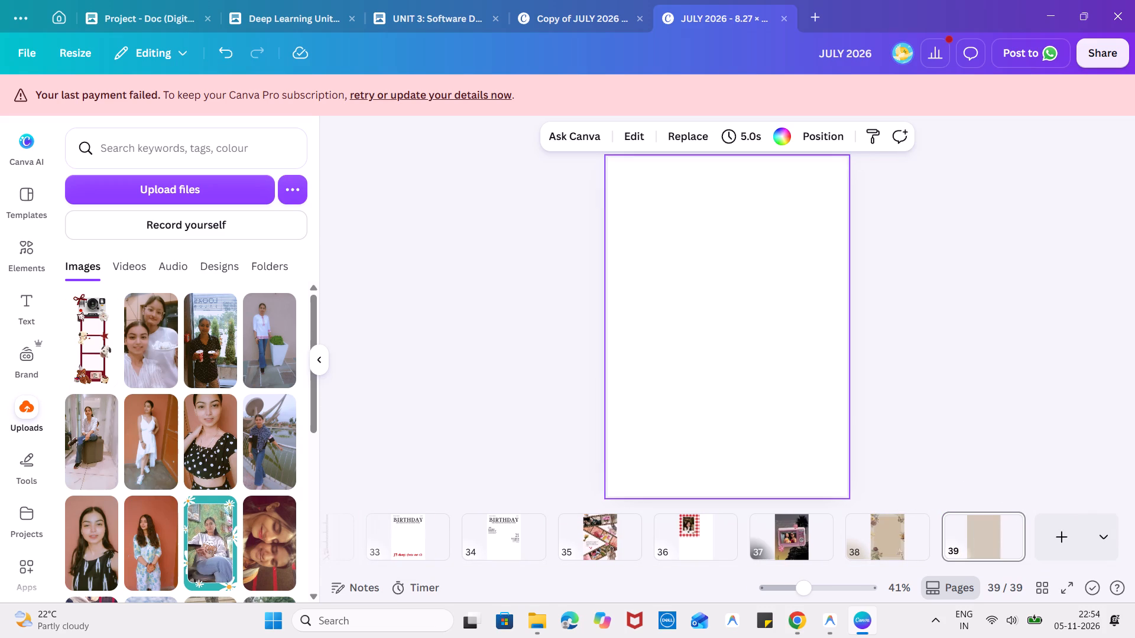
# Place the uploaded camera photo strip on page 39, enlarge it to about 6.5 by 11.6, and centre it over the full page height.
pyautogui.click(63, 372)
pyautogui.click(89, 343)
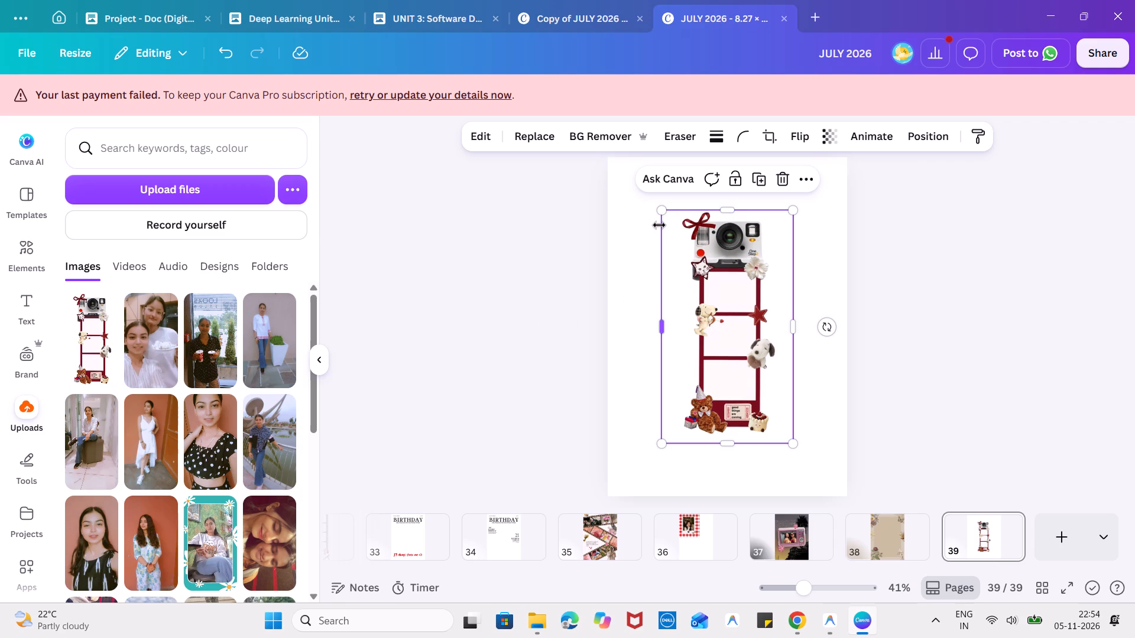
pyautogui.moveTo(660, 211); pyautogui.dragTo(652, 155)
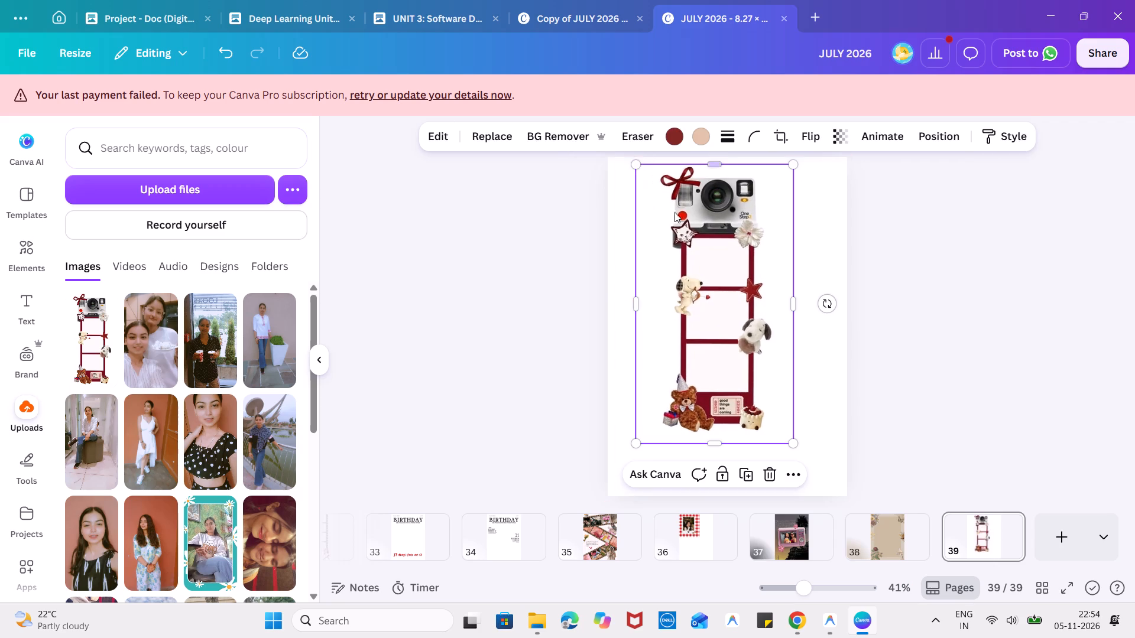
pyautogui.moveTo(792, 444); pyautogui.dragTo(815, 507)
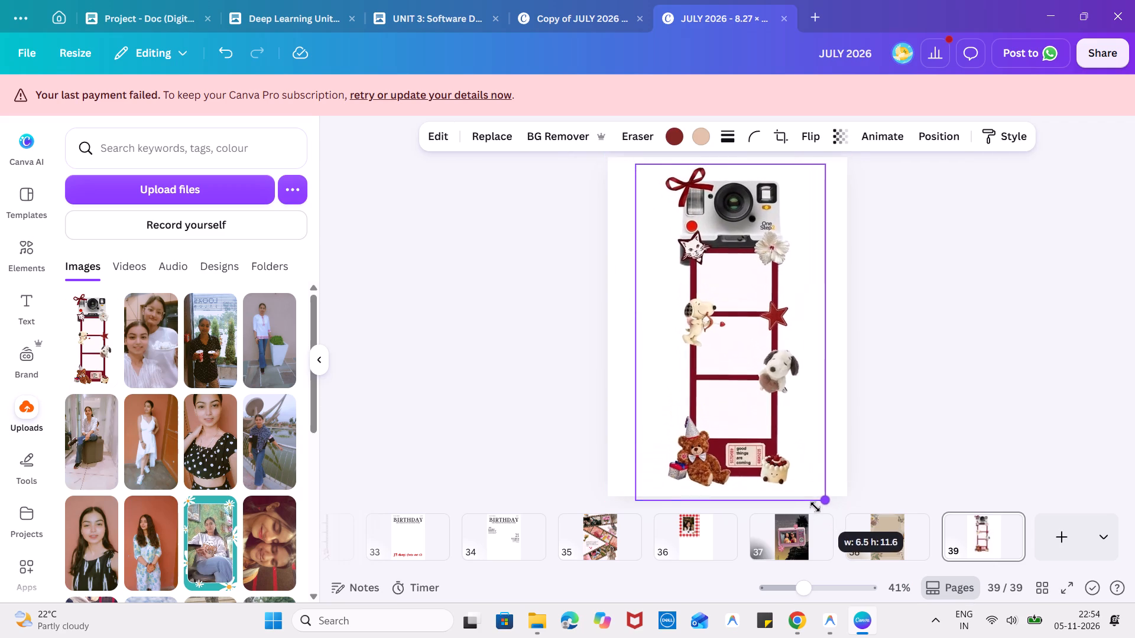
pyautogui.moveTo(815, 507); pyautogui.dragTo(816, 510)
pyautogui.click(880, 397)
pyautogui.moveTo(813, 345); pyautogui.dragTo(791, 343)
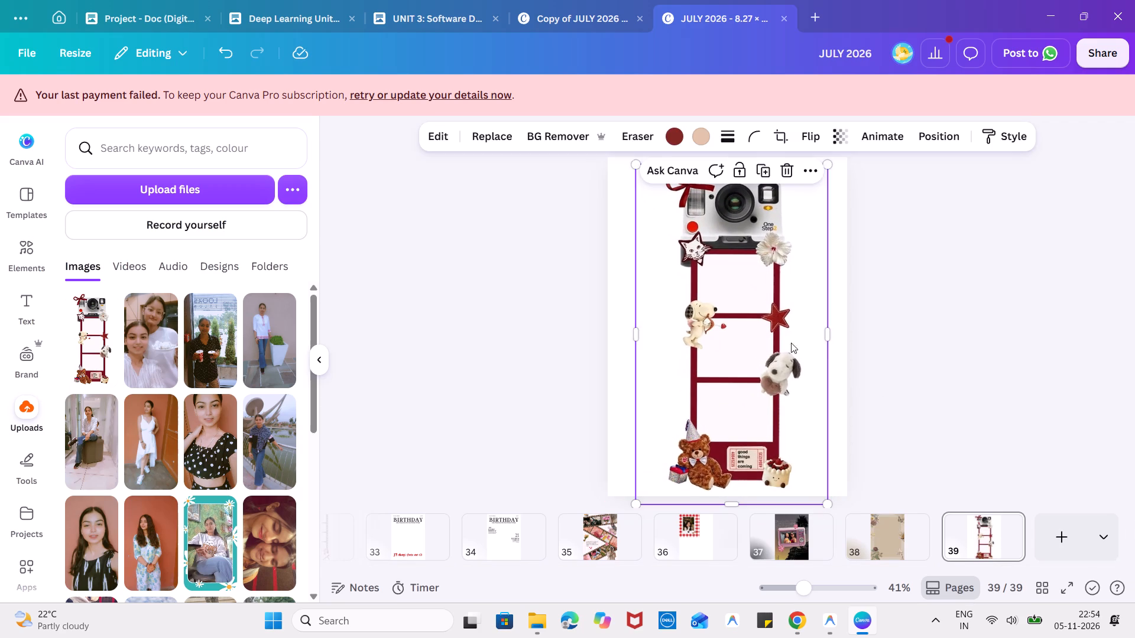
pyautogui.moveTo(791, 343); pyautogui.dragTo(805, 337)
pyautogui.click(903, 369)
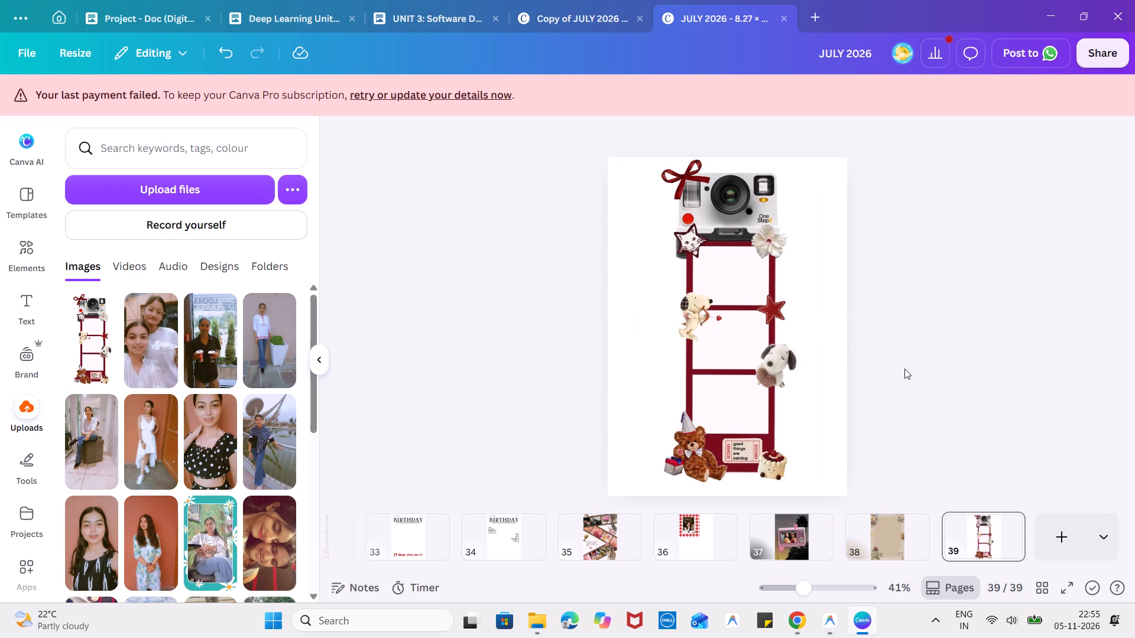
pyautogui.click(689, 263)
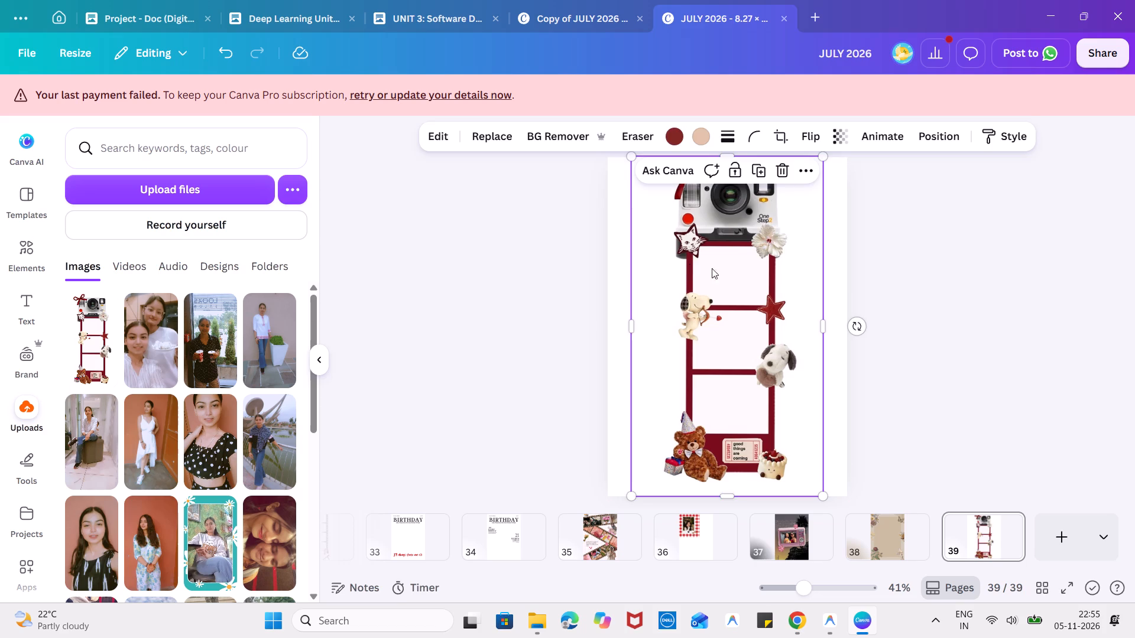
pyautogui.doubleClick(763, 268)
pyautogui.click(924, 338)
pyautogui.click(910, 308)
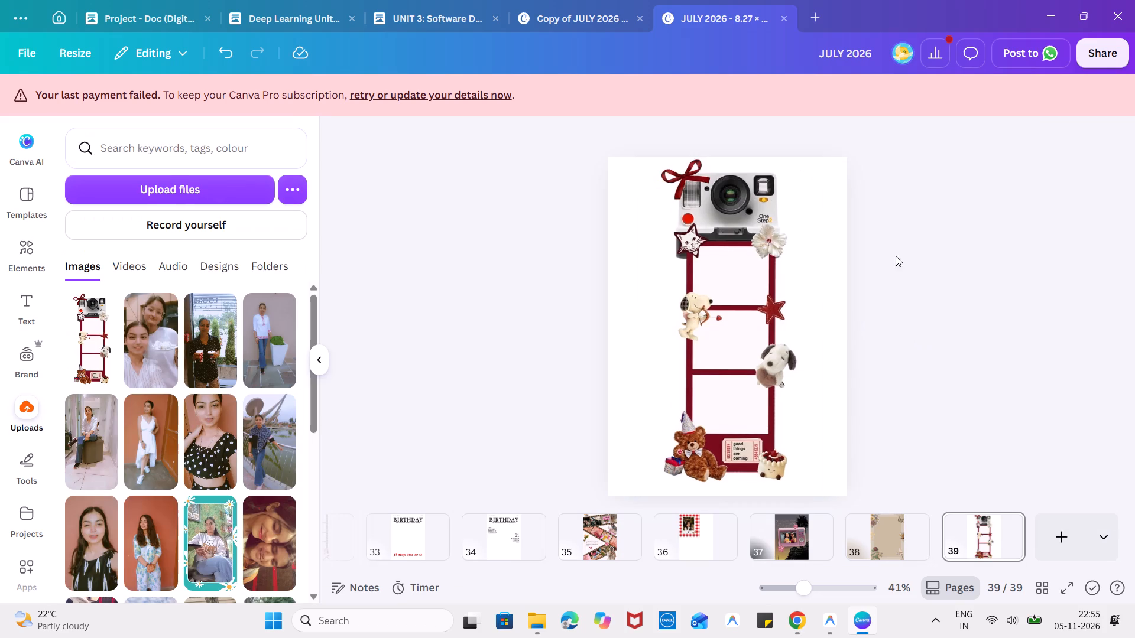
pyautogui.click(602, 8)
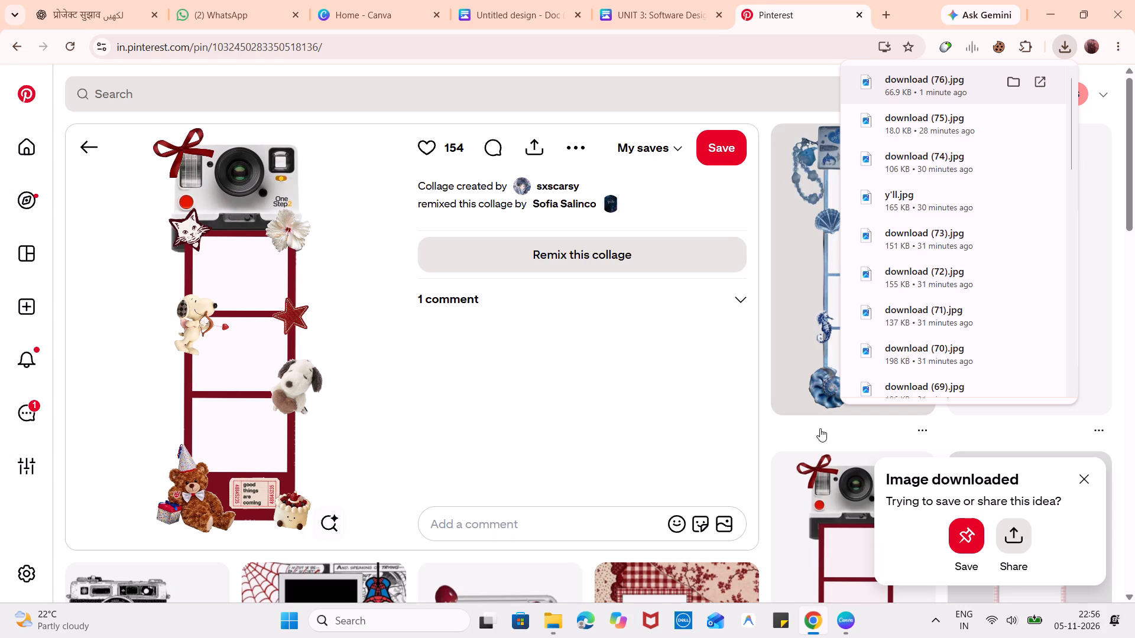
pyautogui.scroll(-3, 333, 466)
pyautogui.scroll(-4, 430, 421)
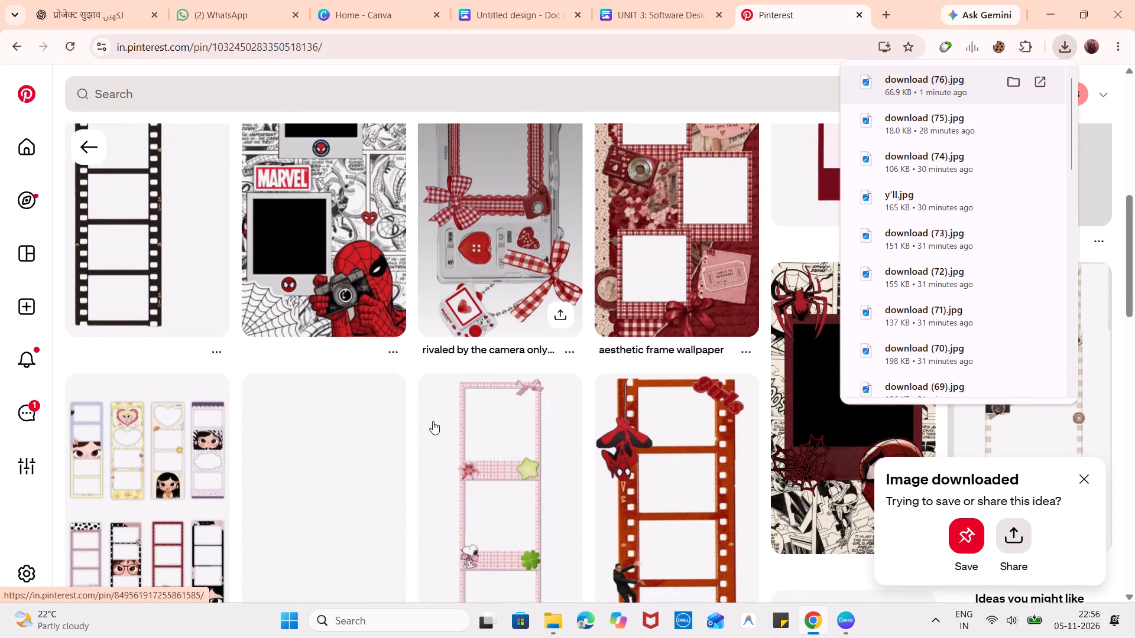
pyautogui.scroll(-8, 433, 421)
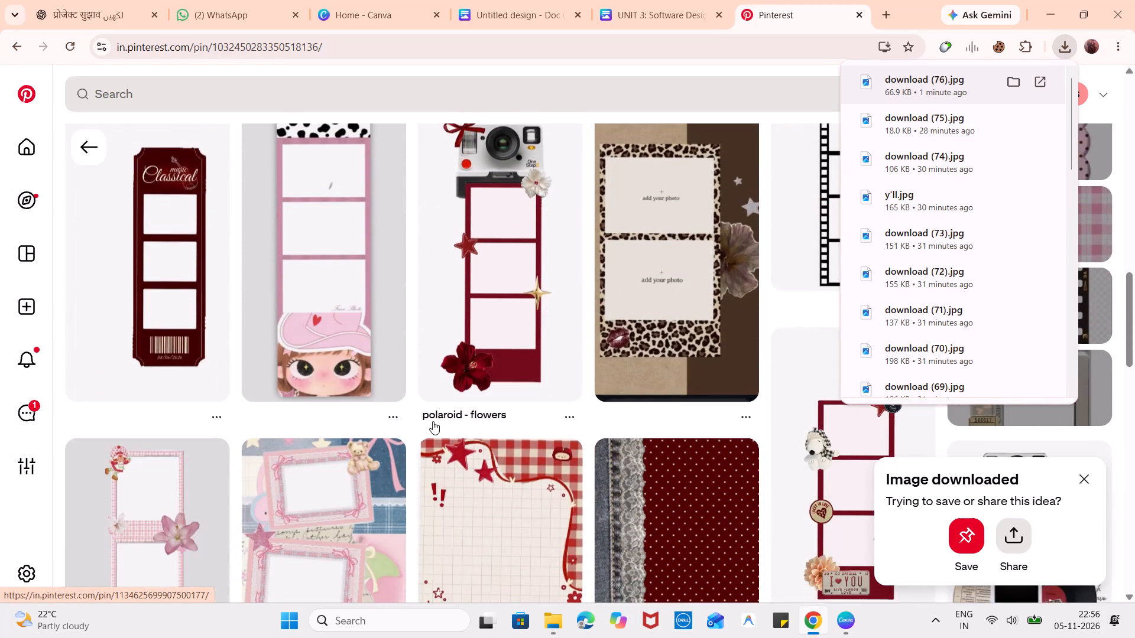
pyautogui.scroll(-12, 433, 421)
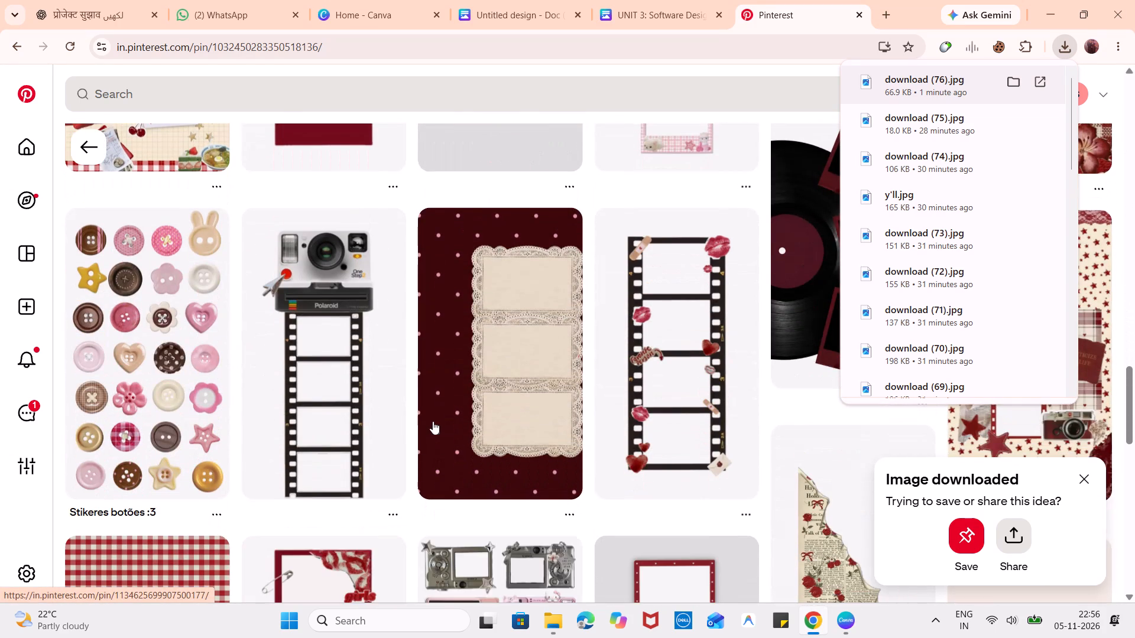
pyautogui.scroll(-7, 433, 421)
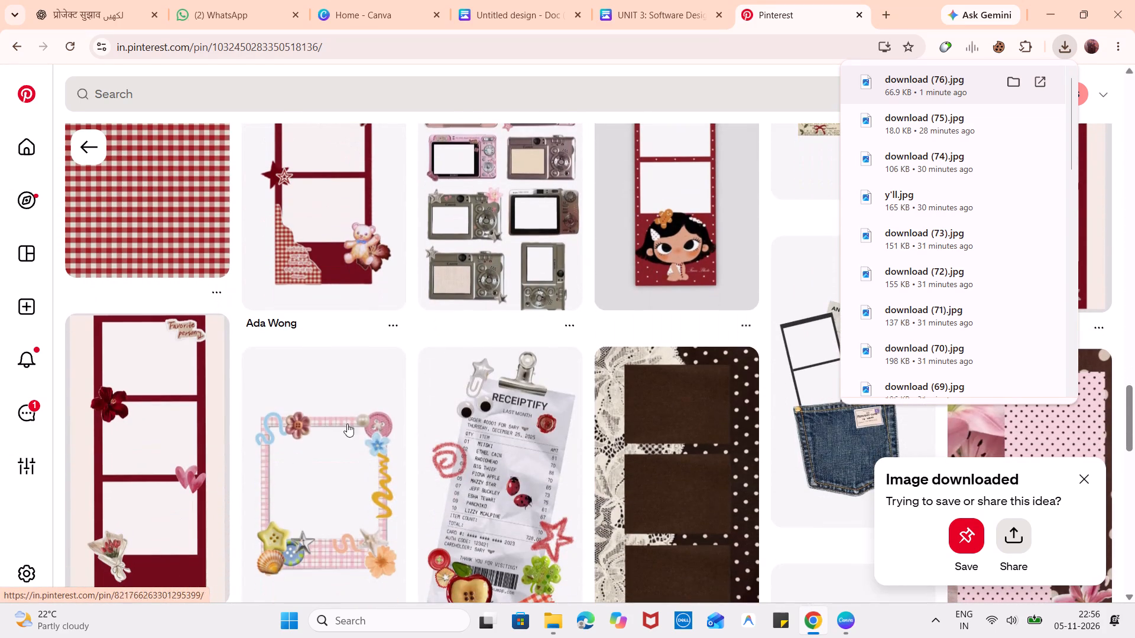
# Open the red and cream gingham pattern pin and download its image.
pyautogui.click(214, 215)
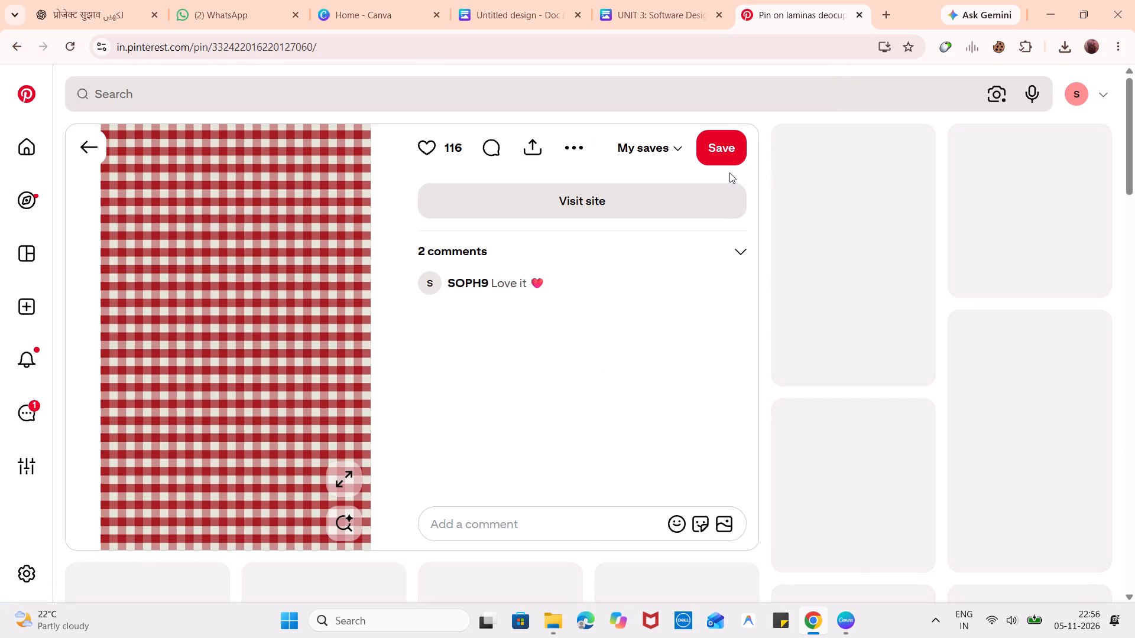
pyautogui.click(573, 147)
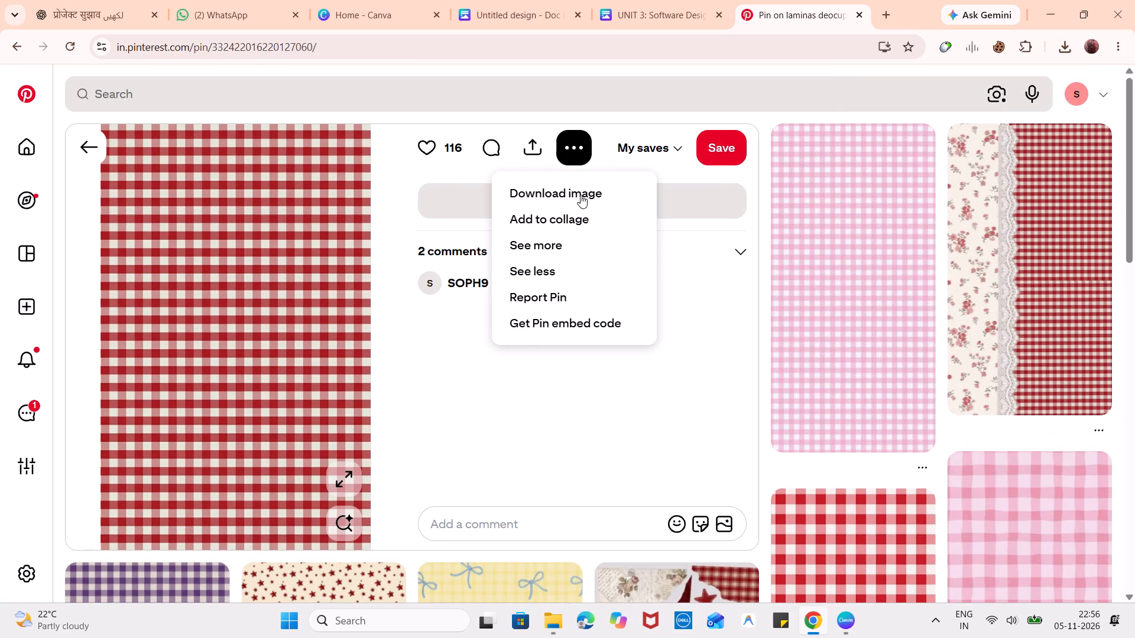
pyautogui.click(581, 195)
# Upload the downloaded gingham image, download (77).jpg, to the JULY 2026 design in Canva and place it on page 39.
pyautogui.click(1061, 65)
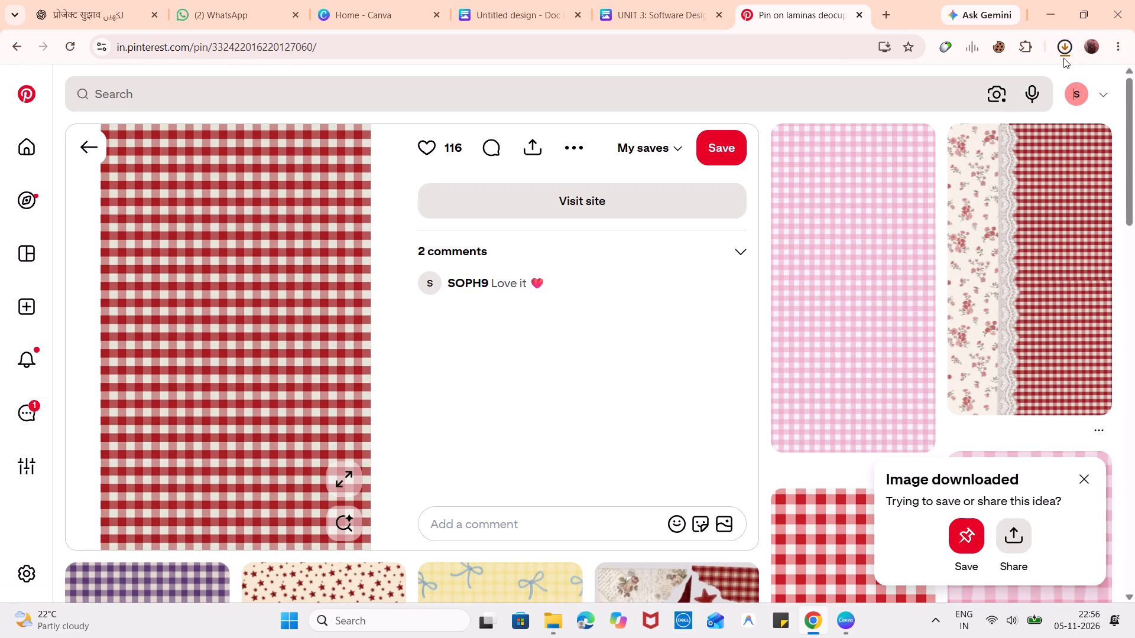
pyautogui.click(1064, 56)
pyautogui.click(1061, 53)
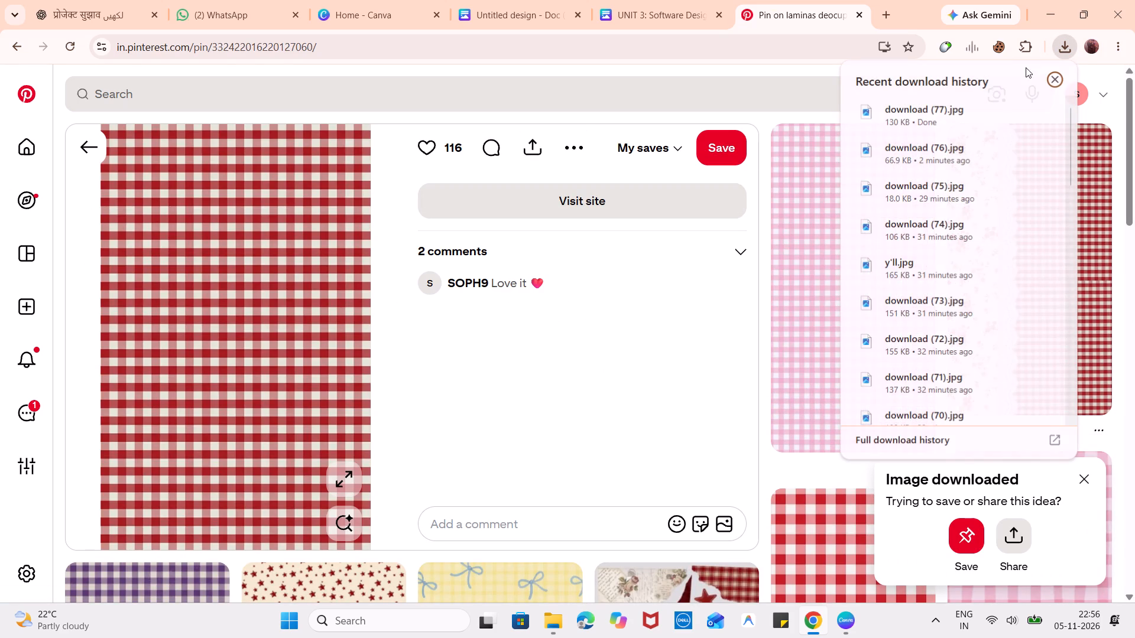
pyautogui.moveTo(917, 113); pyautogui.dragTo(856, 626)
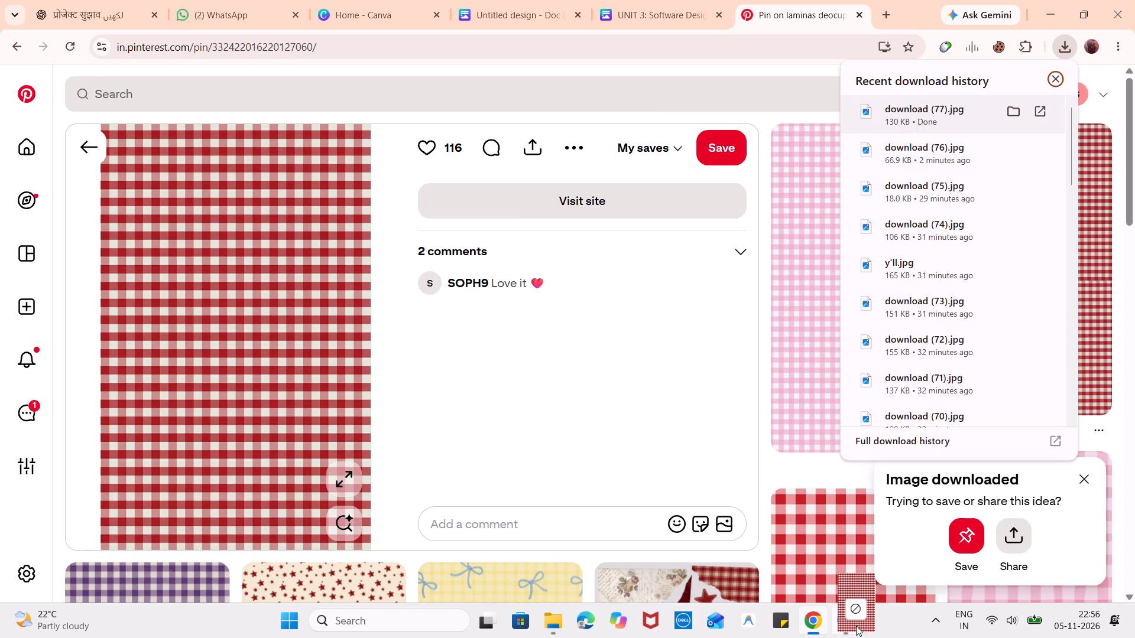
pyautogui.moveTo(856, 626); pyautogui.dragTo(925, 549)
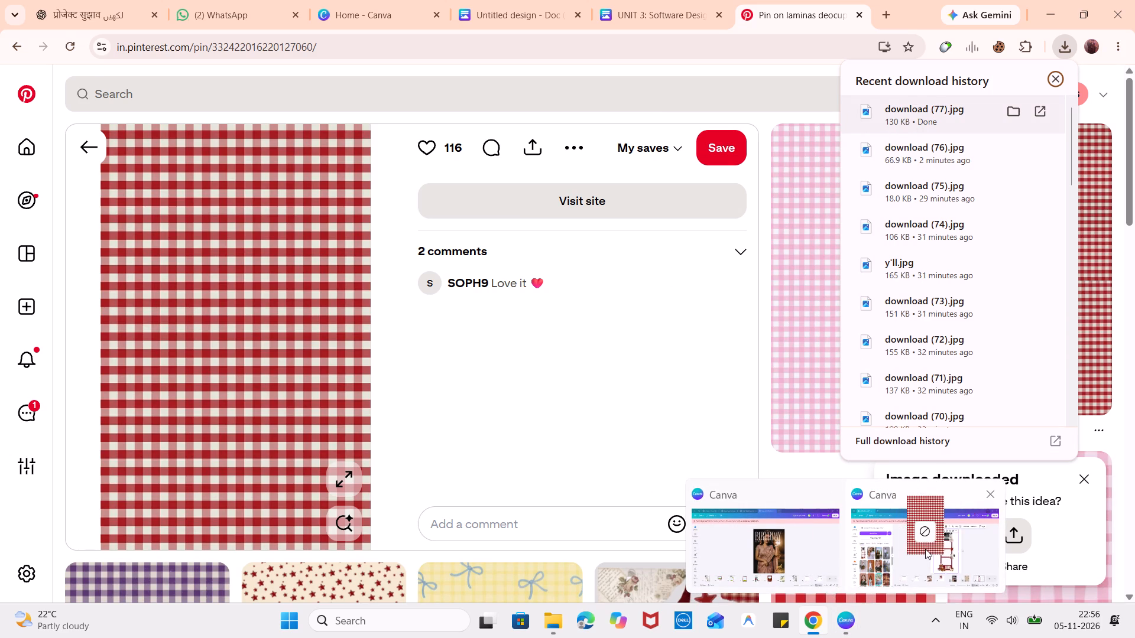
pyautogui.moveTo(925, 549); pyautogui.dragTo(258, 332)
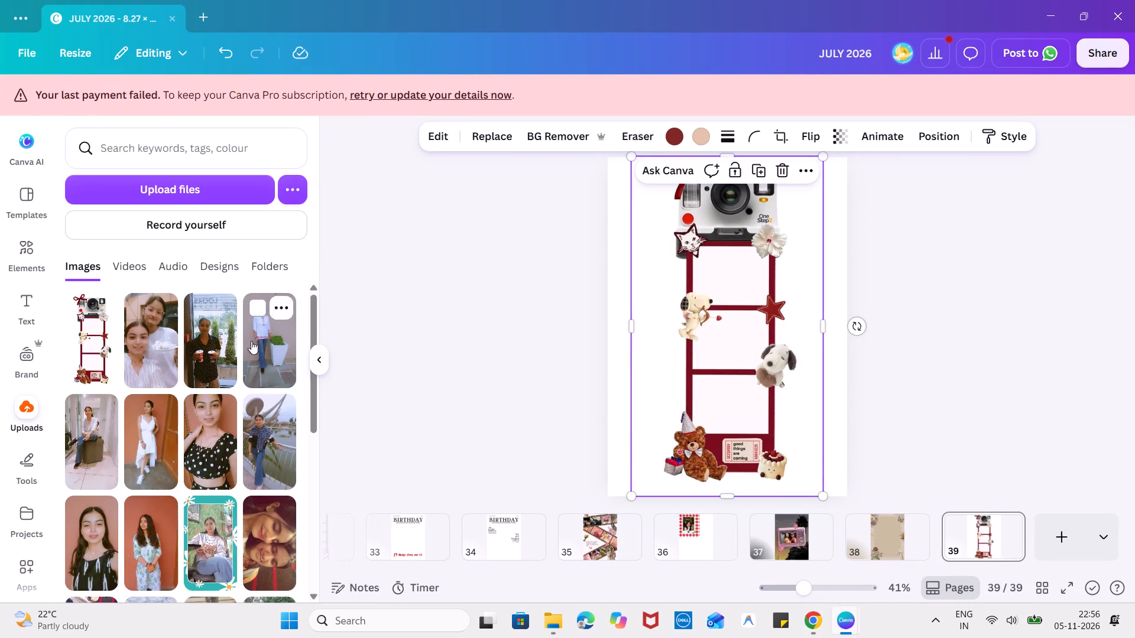
pyautogui.click(92, 348)
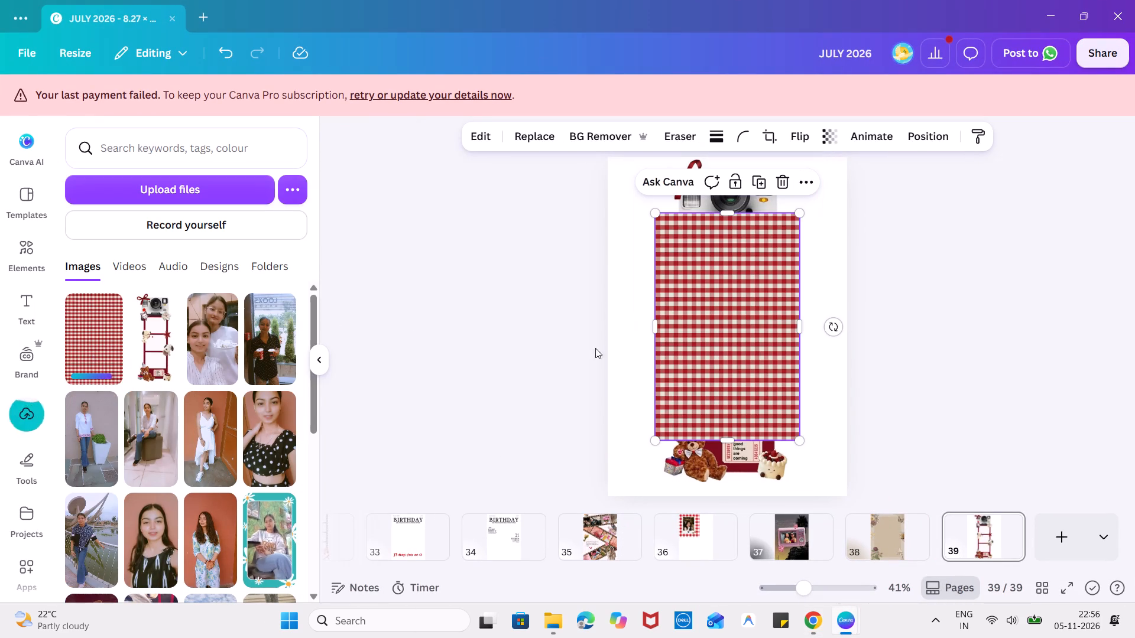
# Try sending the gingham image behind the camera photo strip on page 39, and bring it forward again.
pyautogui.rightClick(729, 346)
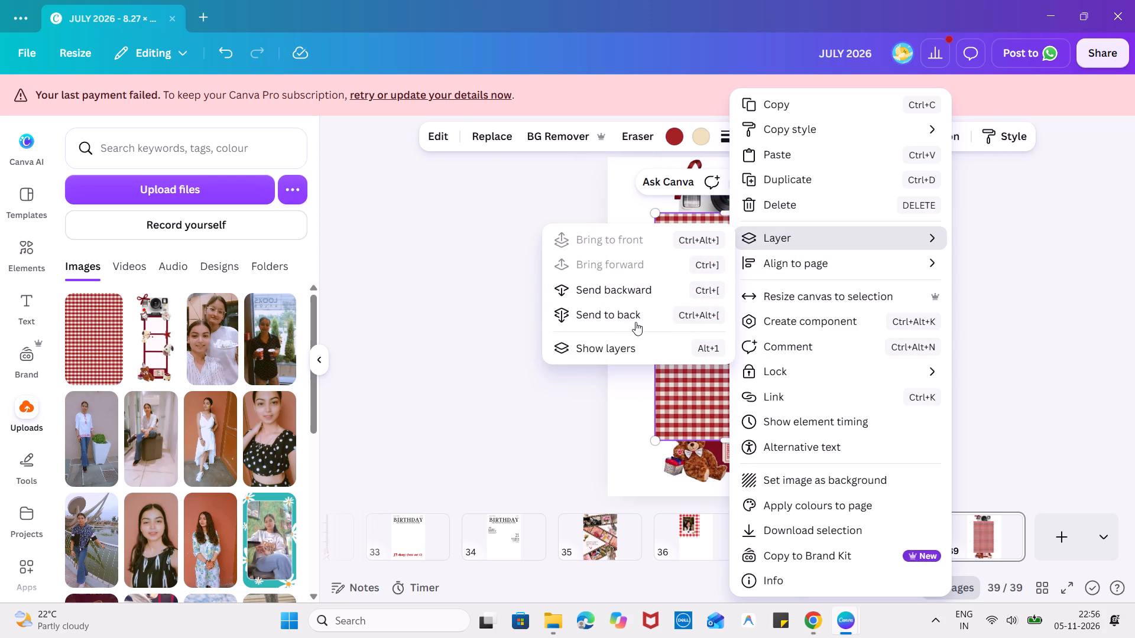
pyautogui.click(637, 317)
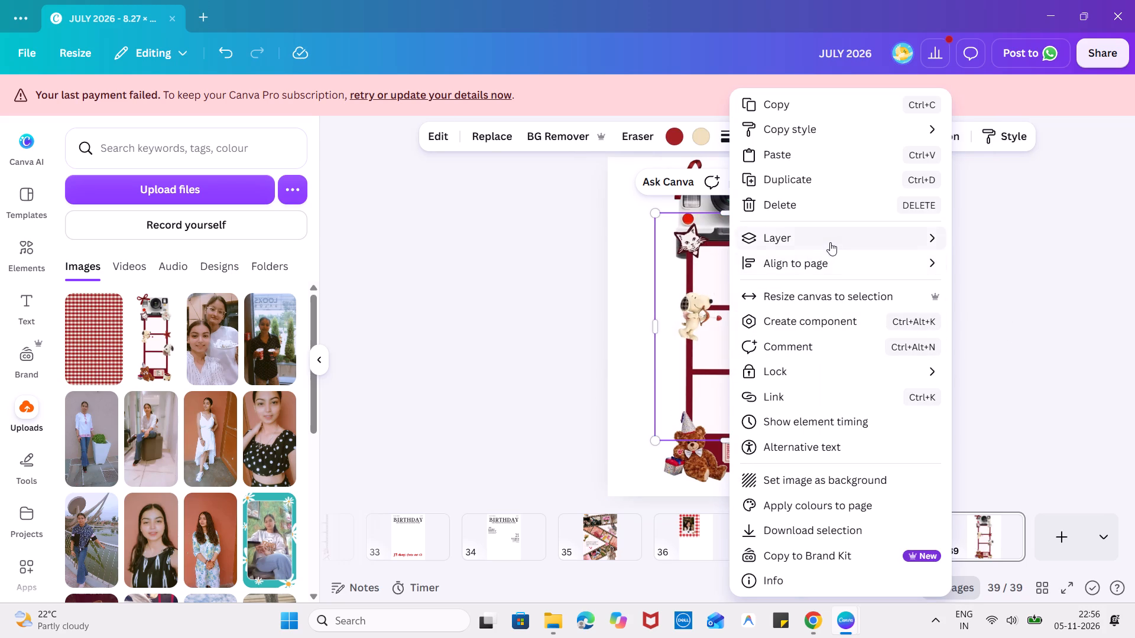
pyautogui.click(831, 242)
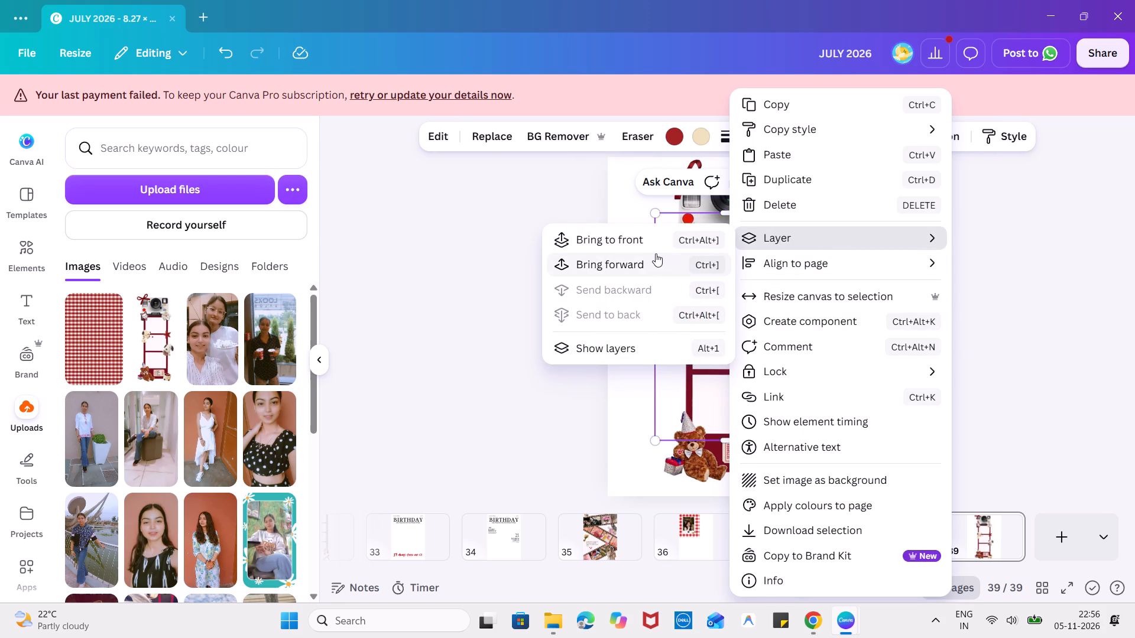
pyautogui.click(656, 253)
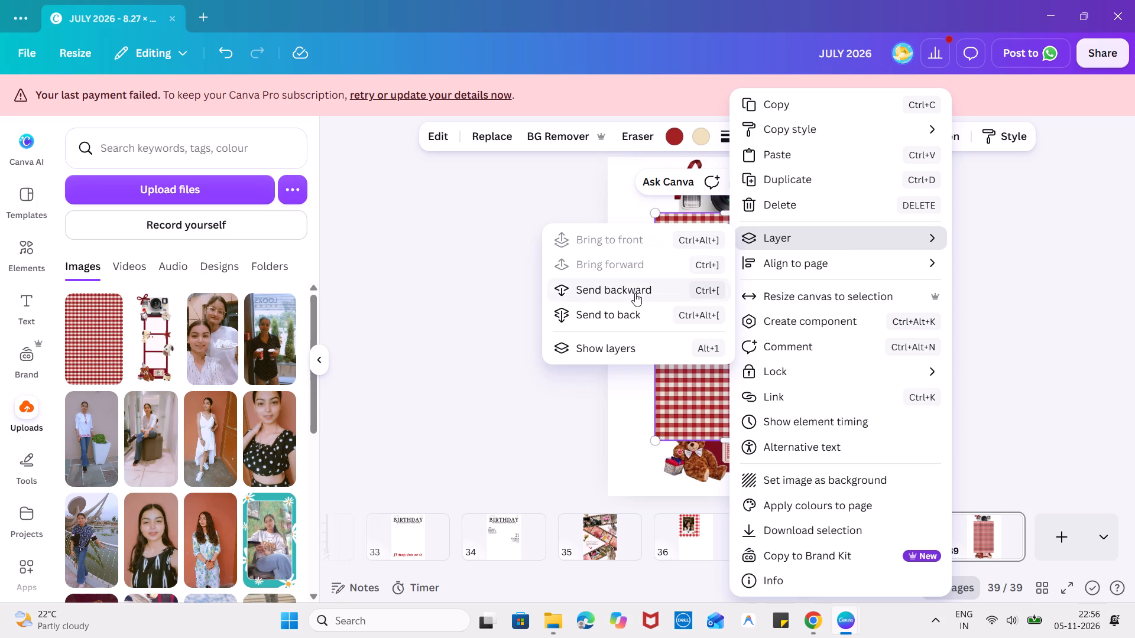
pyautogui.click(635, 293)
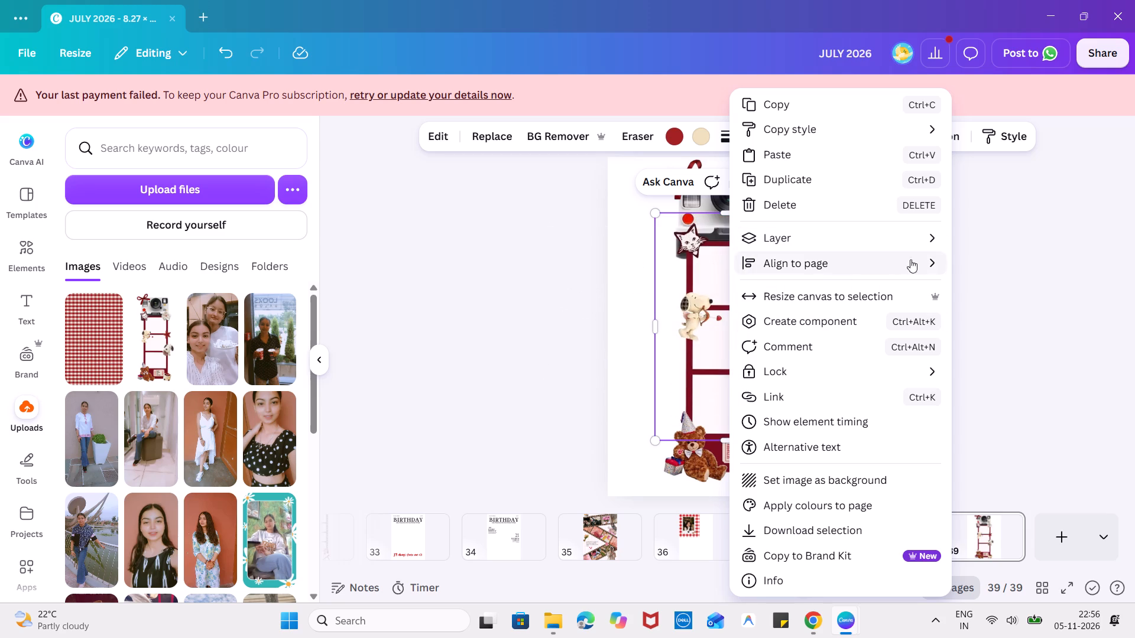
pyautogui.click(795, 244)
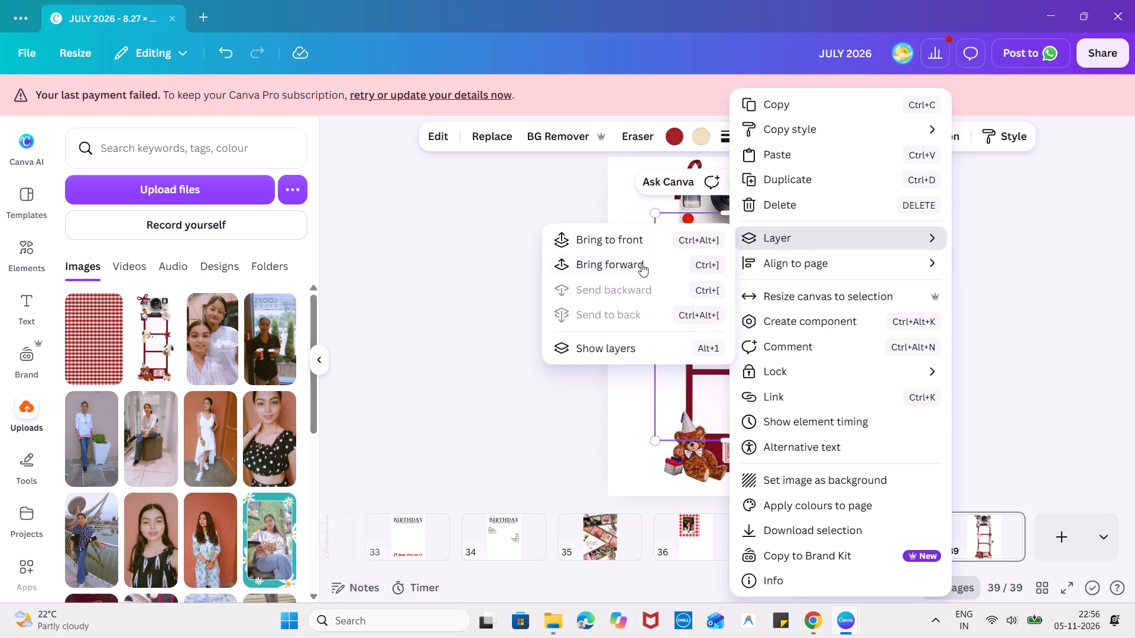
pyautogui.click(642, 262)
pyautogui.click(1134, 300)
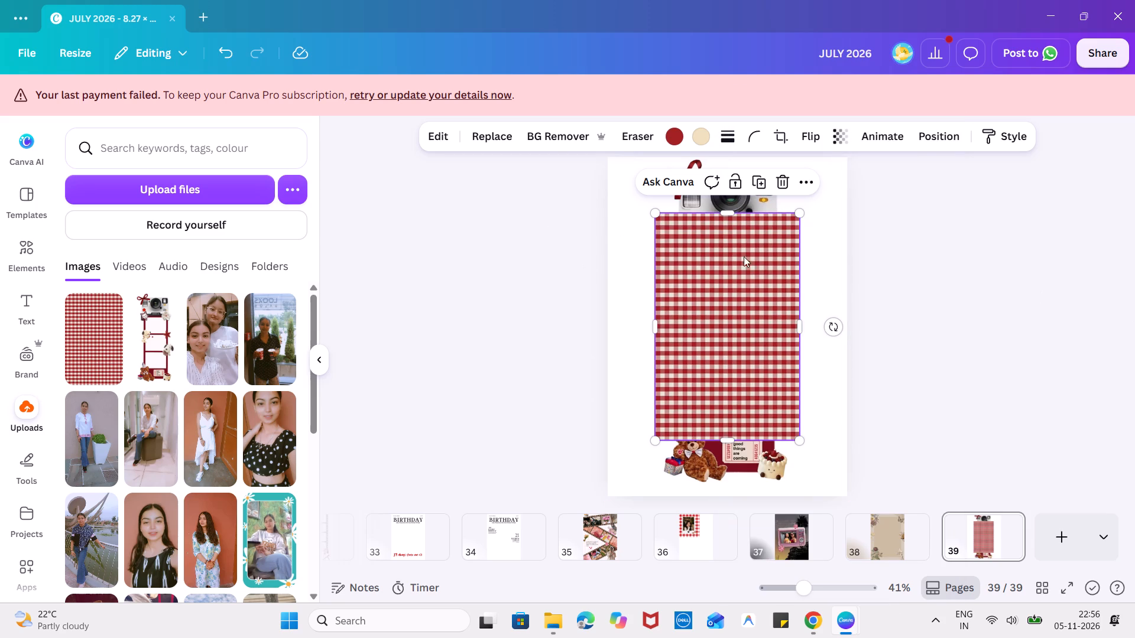
# Bring the camera photo strip to the front, above the gingham image on page 39.
pyautogui.click(771, 206)
pyautogui.rightClick(769, 204)
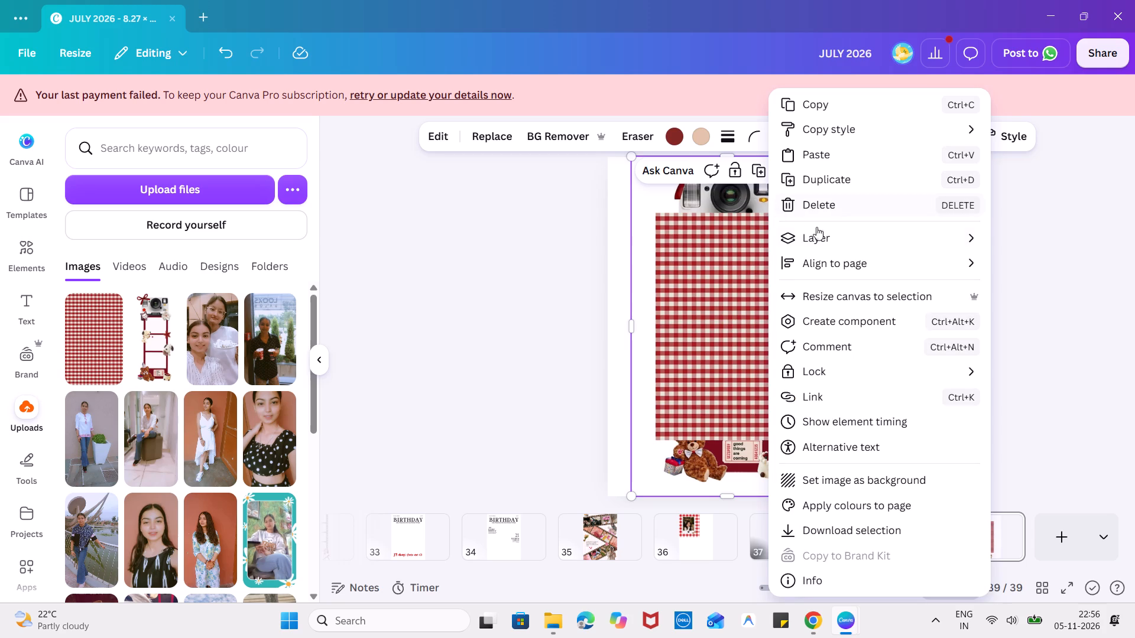
pyautogui.click(833, 228)
pyautogui.click(841, 241)
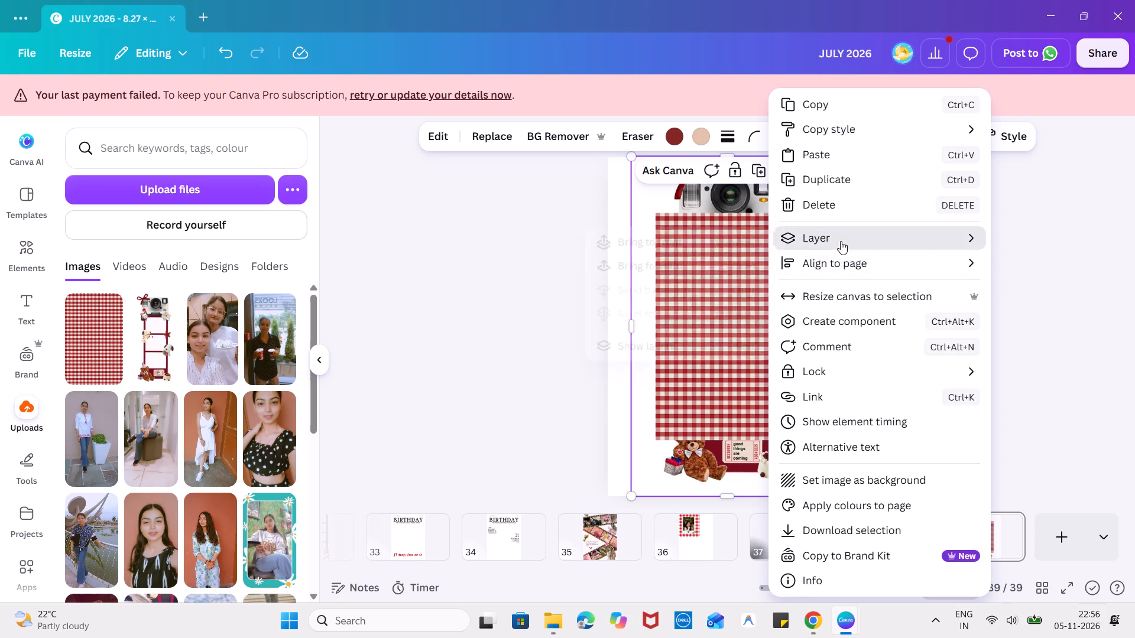
pyautogui.click(685, 243)
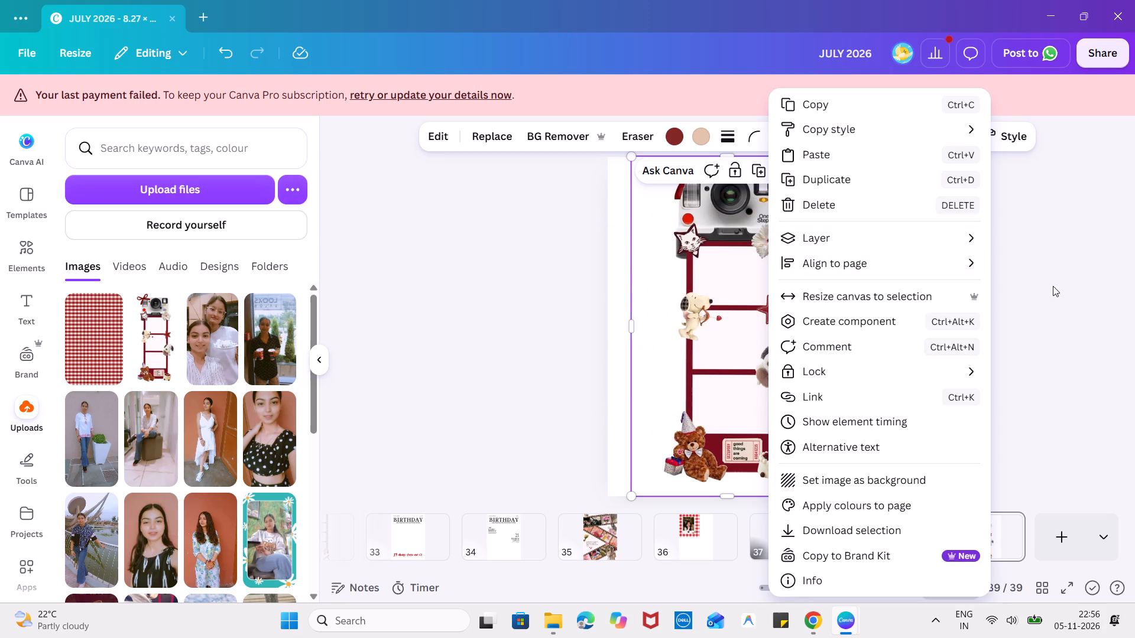
# Crop the blank left margin of the photo strip inward, close to its decorations, exposing the gingham's left edge.
pyautogui.moveTo(631, 318); pyautogui.dragTo(638, 318)
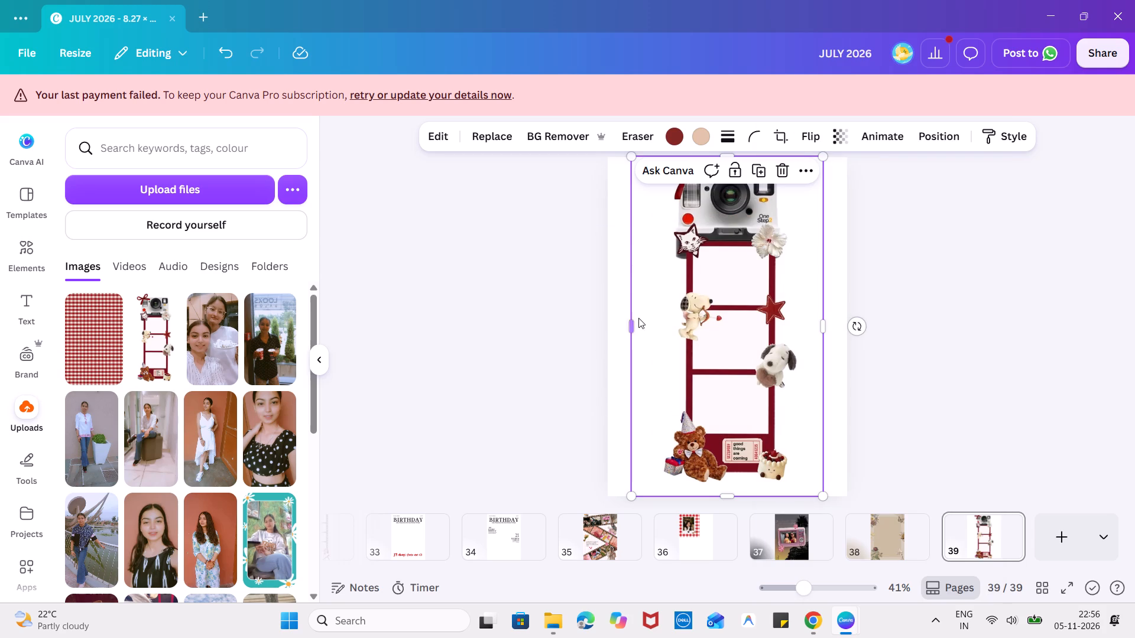
pyautogui.moveTo(638, 318); pyautogui.dragTo(646, 318)
pyautogui.moveTo(629, 320); pyautogui.dragTo(675, 322)
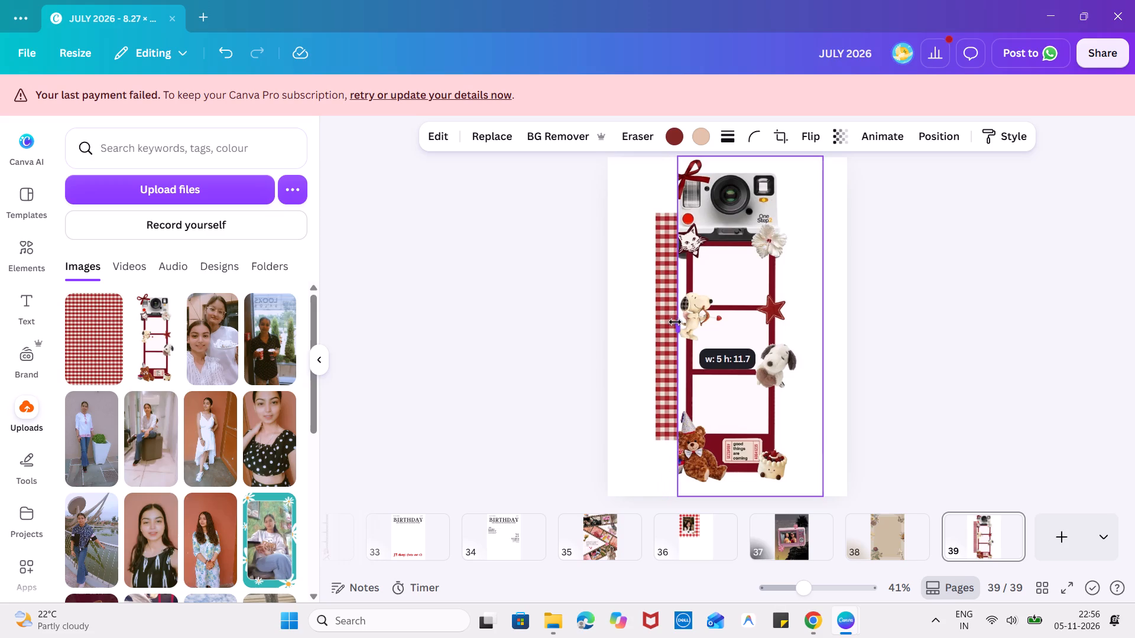
pyautogui.moveTo(675, 322); pyautogui.dragTo(664, 325)
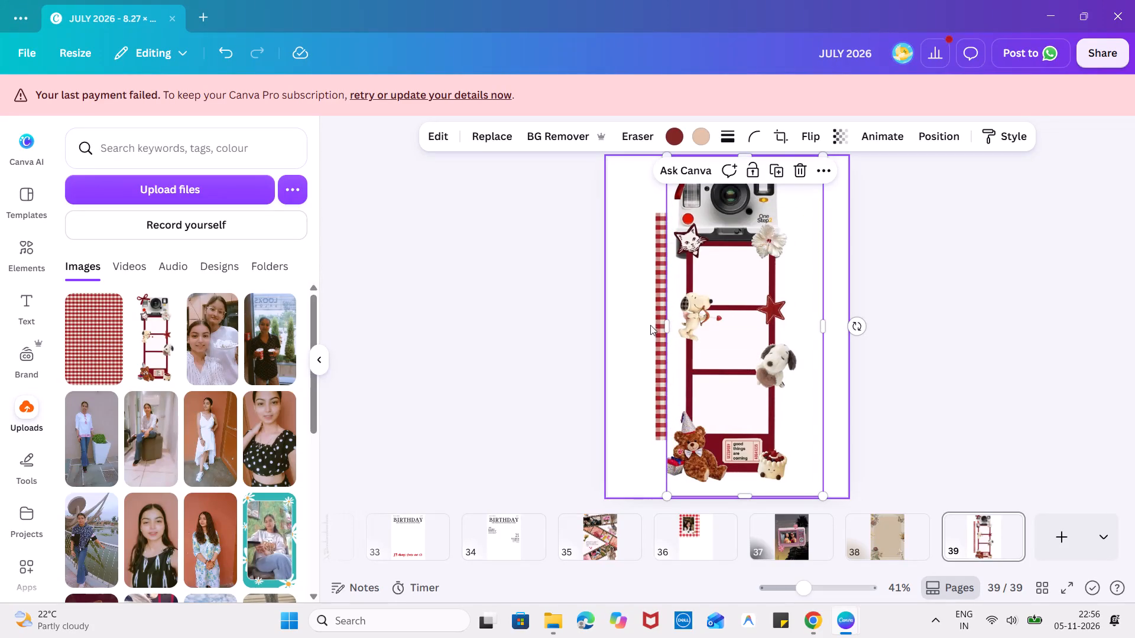
# Enlarge the gingham image from its upper-left corner to nearly reach the top of page 39.
pyautogui.click(658, 318)
pyautogui.moveTo(658, 218); pyautogui.dragTo(590, 187)
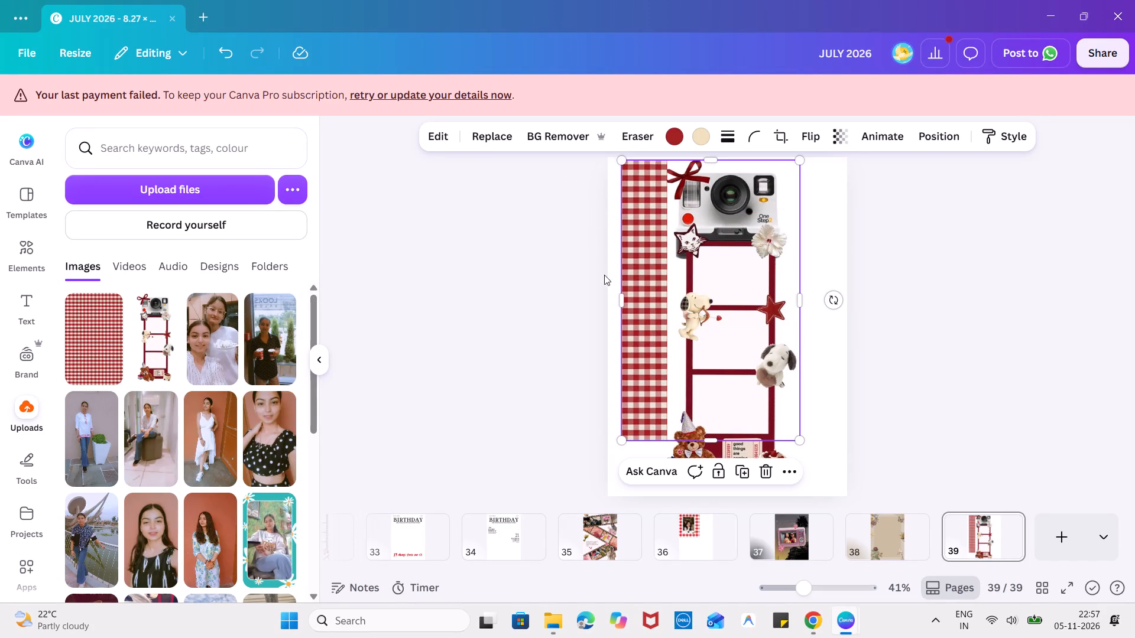
# Remove the background of the camera photo strip with BG Remover.
pyautogui.click(673, 298)
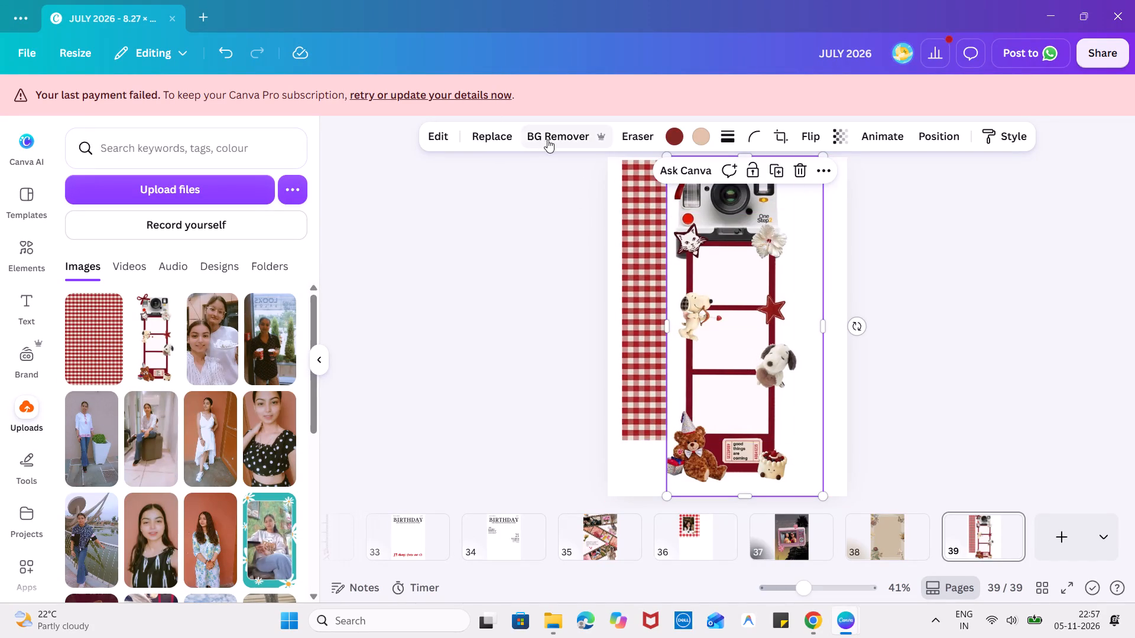
pyautogui.click(552, 137)
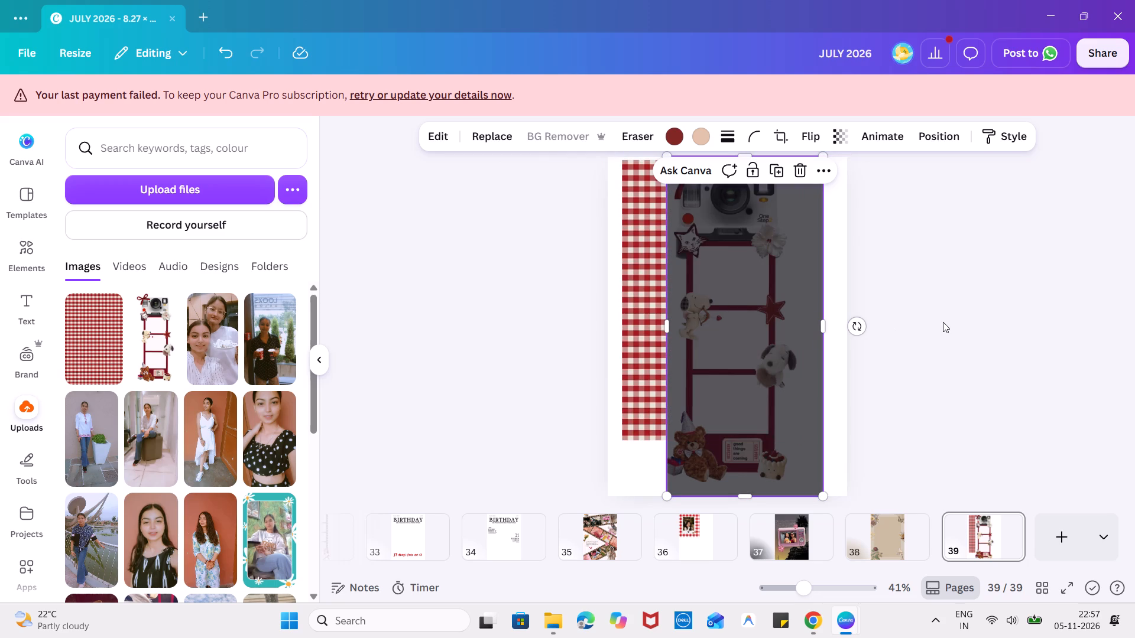
# Enlarge the gingham image from its upper-left and lower-right corners to fill nearly all of page 39 behind the photo strip.
pyautogui.click(943, 319)
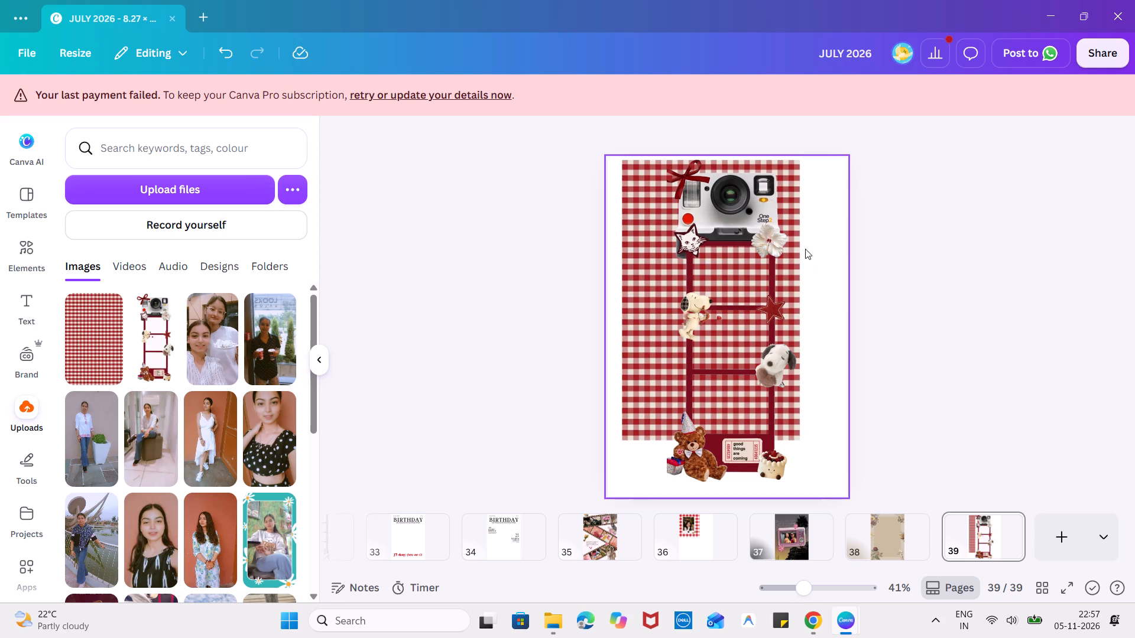
pyautogui.click(637, 256)
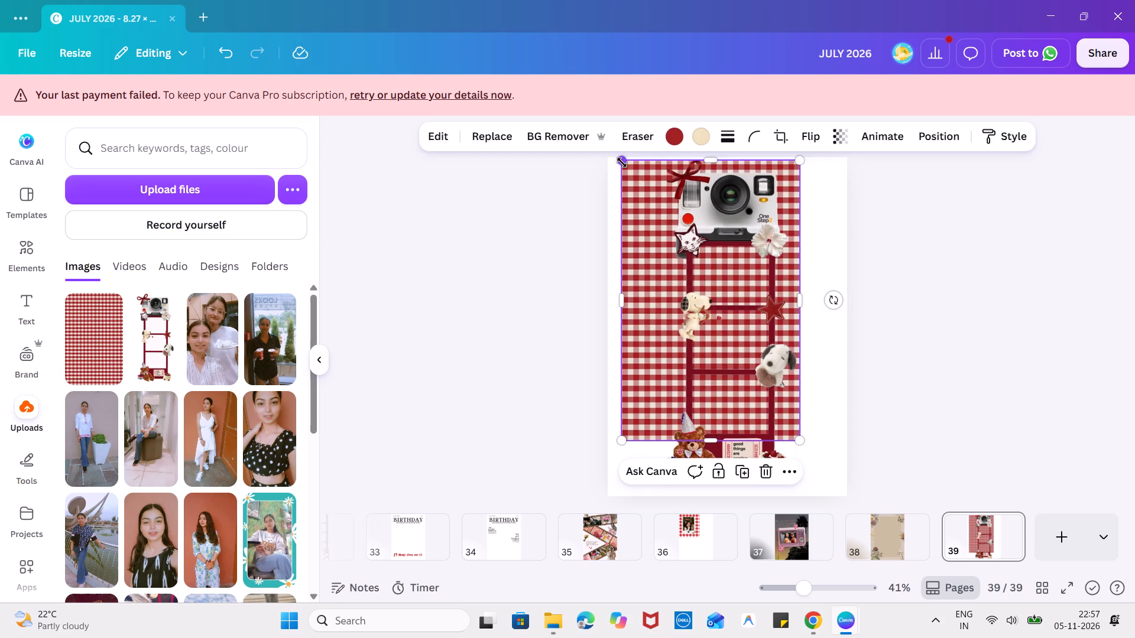
pyautogui.moveTo(622, 162); pyautogui.dragTo(599, 156)
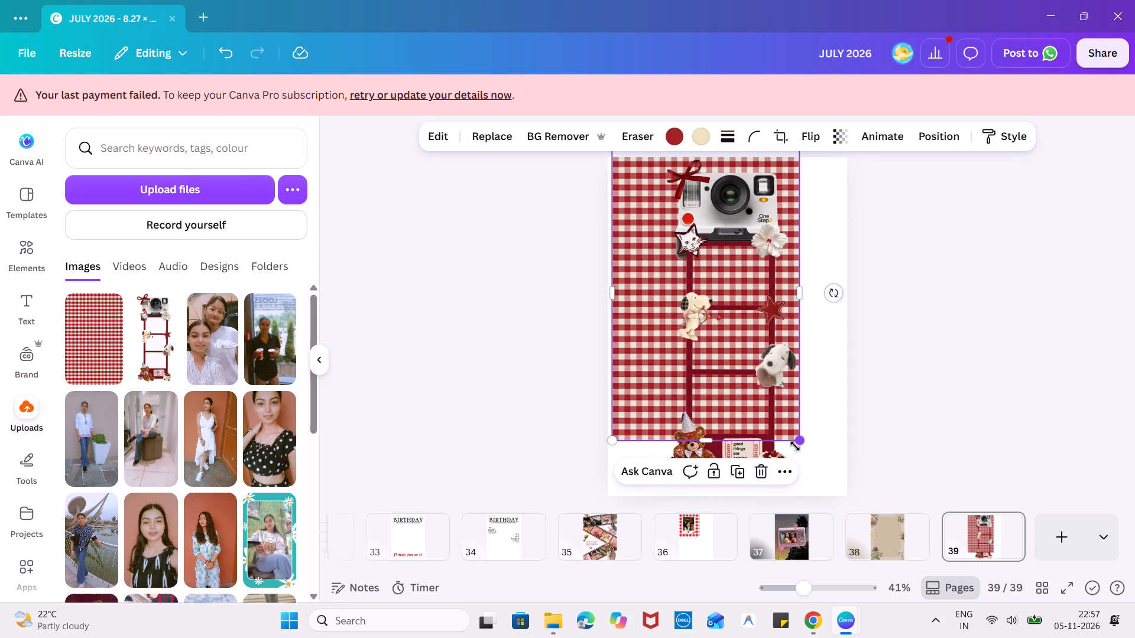
pyautogui.moveTo(797, 442); pyautogui.dragTo(847, 542)
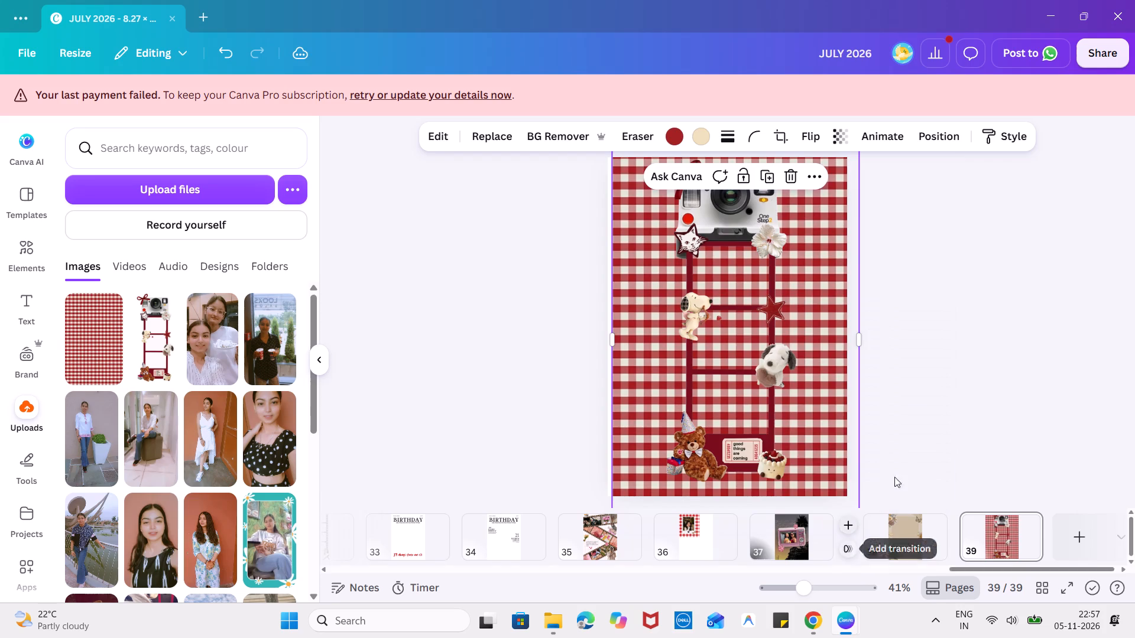
pyautogui.click(965, 422)
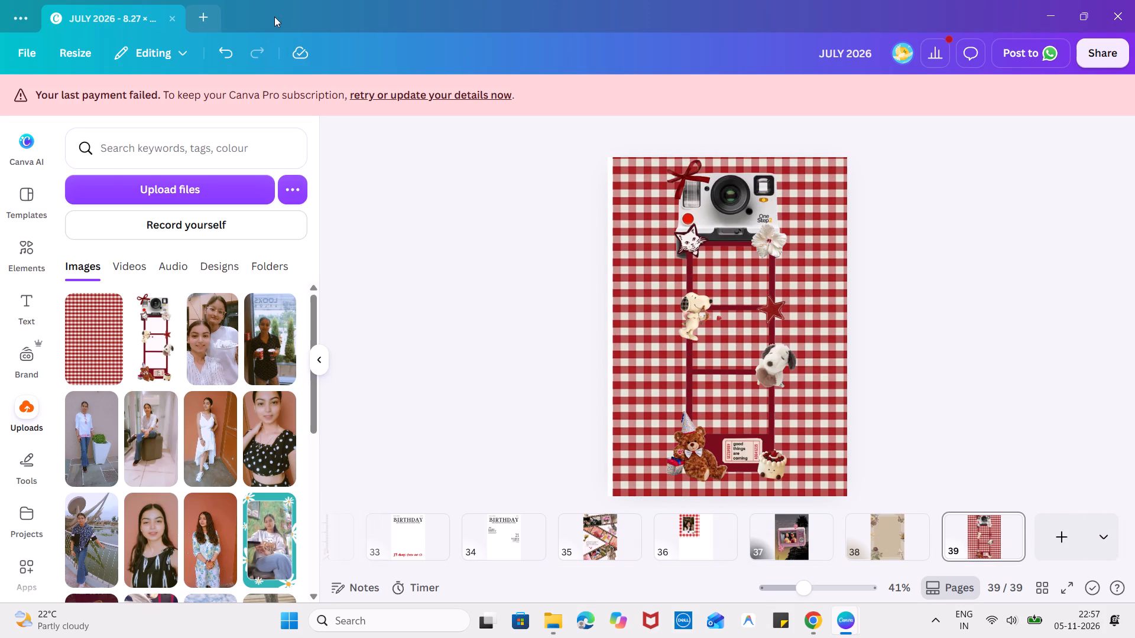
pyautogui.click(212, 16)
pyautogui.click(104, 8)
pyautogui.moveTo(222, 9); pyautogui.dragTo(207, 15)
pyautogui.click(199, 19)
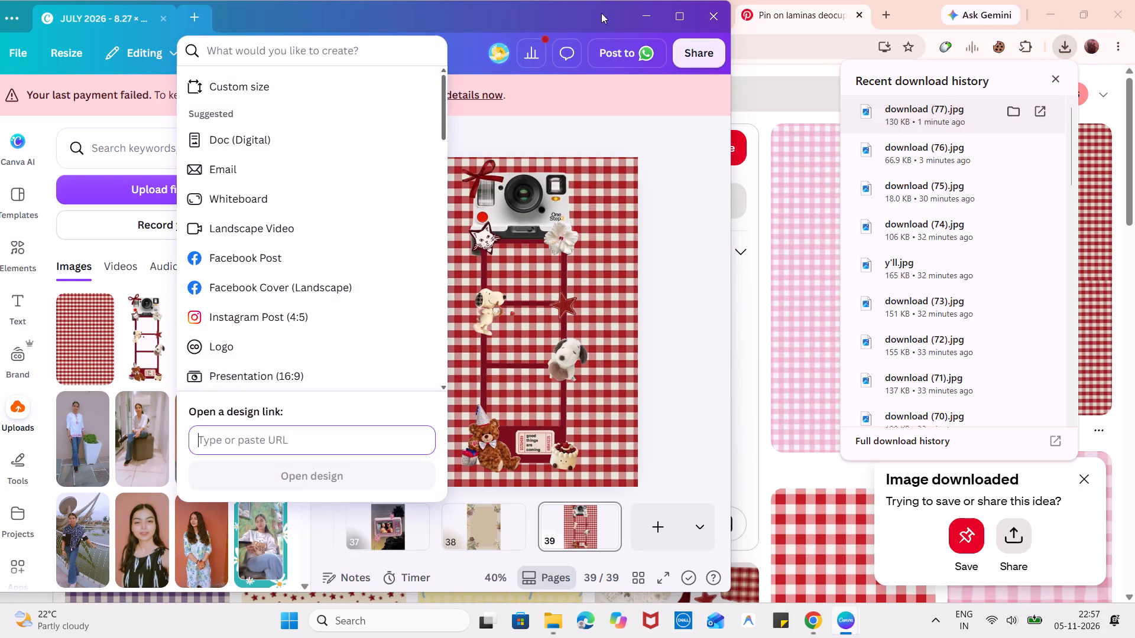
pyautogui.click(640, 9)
# Bring the Canva window with the photo magazine page forward and close it.
pyautogui.click(849, 623)
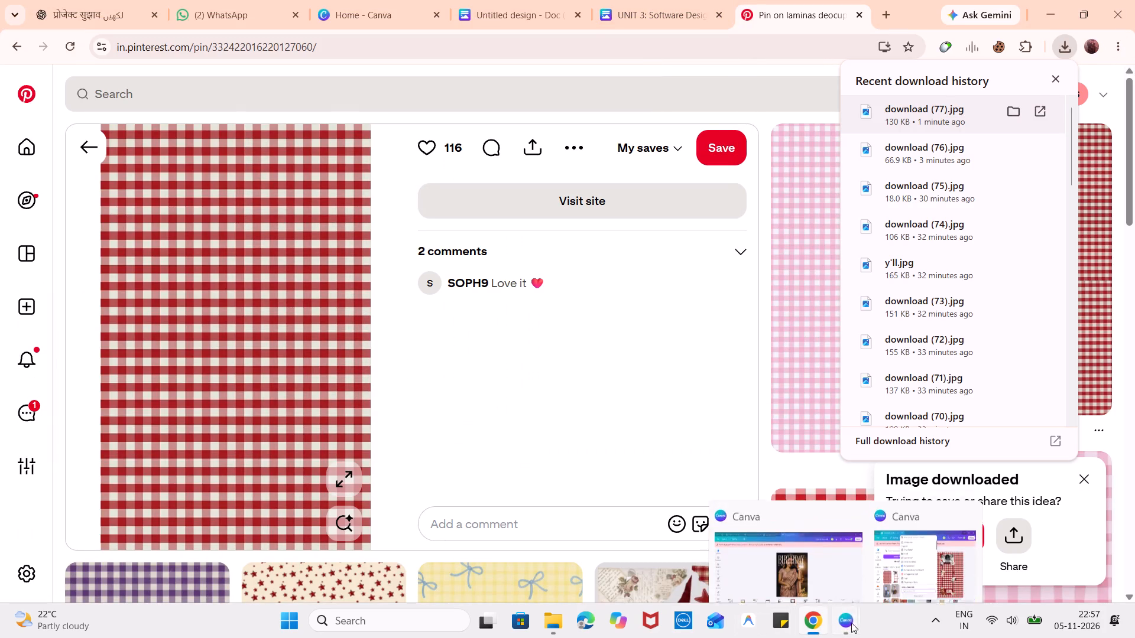
pyautogui.click(841, 552)
pyautogui.click(1134, 0)
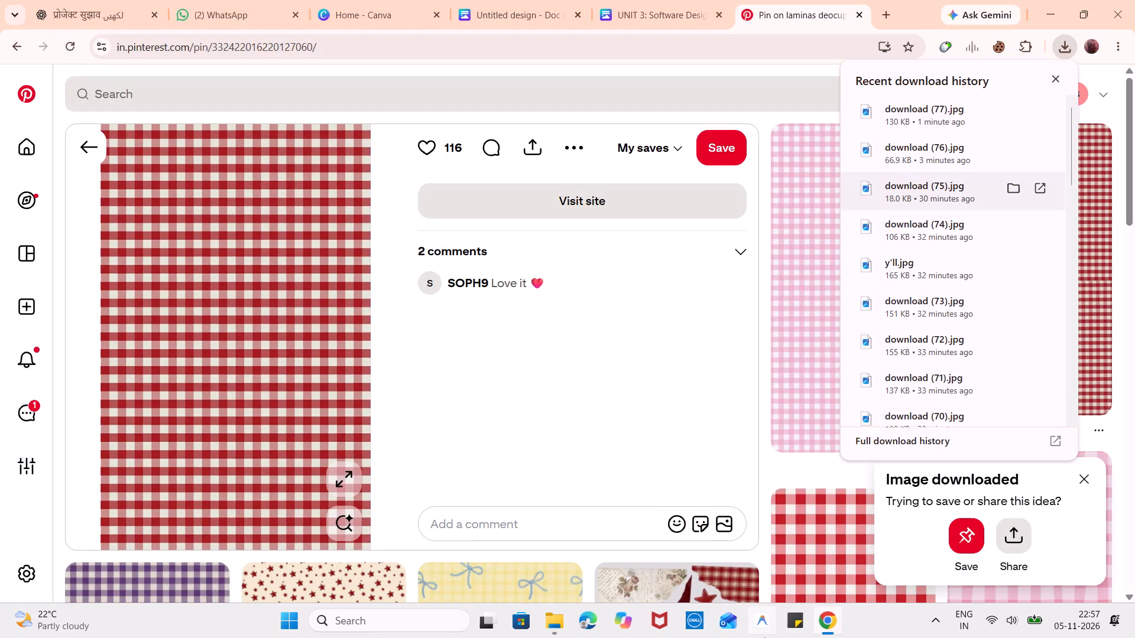
# Switch to Chrome and close the UNIT 3: Software Design, Untitled design and Canva Home tabs, keeping the Pinterest tab open.
pyautogui.click(820, 618)
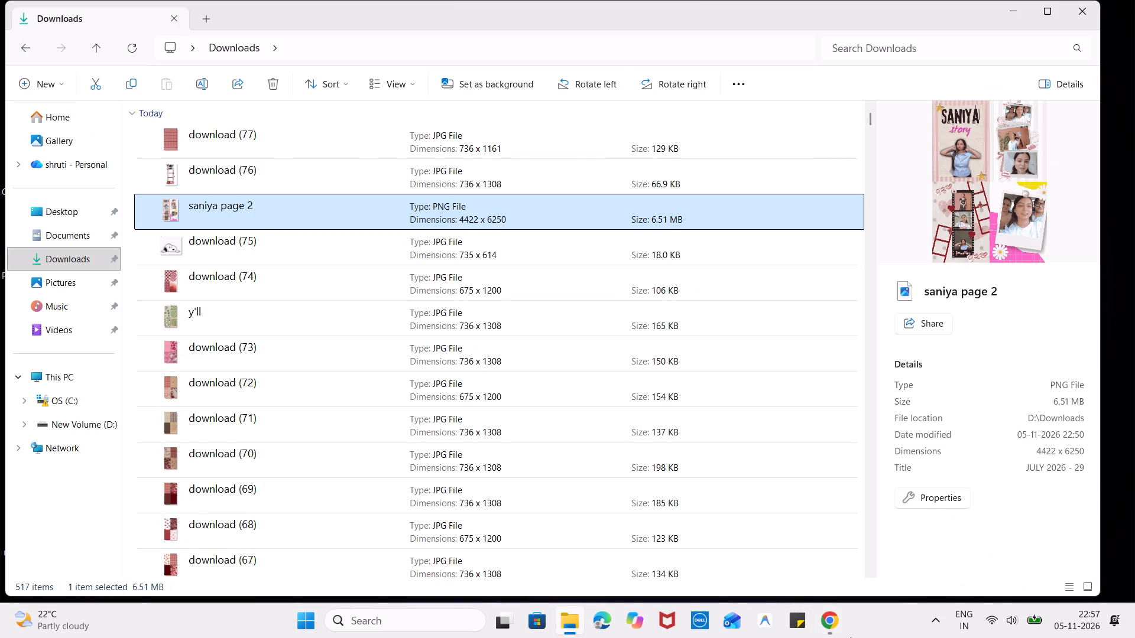
pyautogui.click(823, 615)
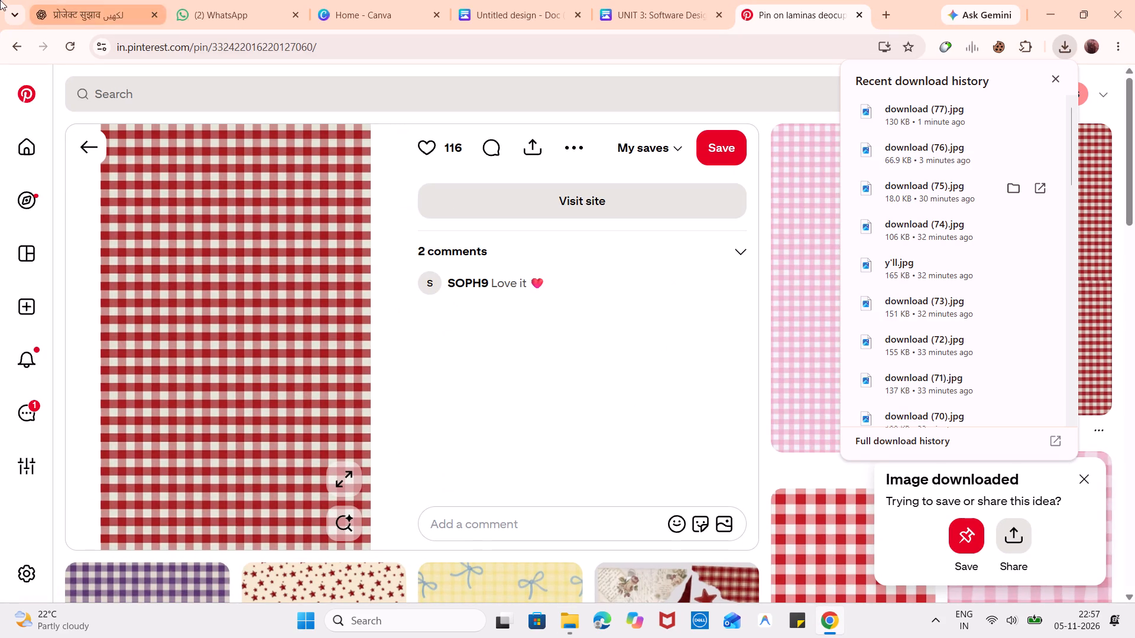
pyautogui.rightClick(711, 11)
pyautogui.click(712, 11)
pyautogui.click(720, 18)
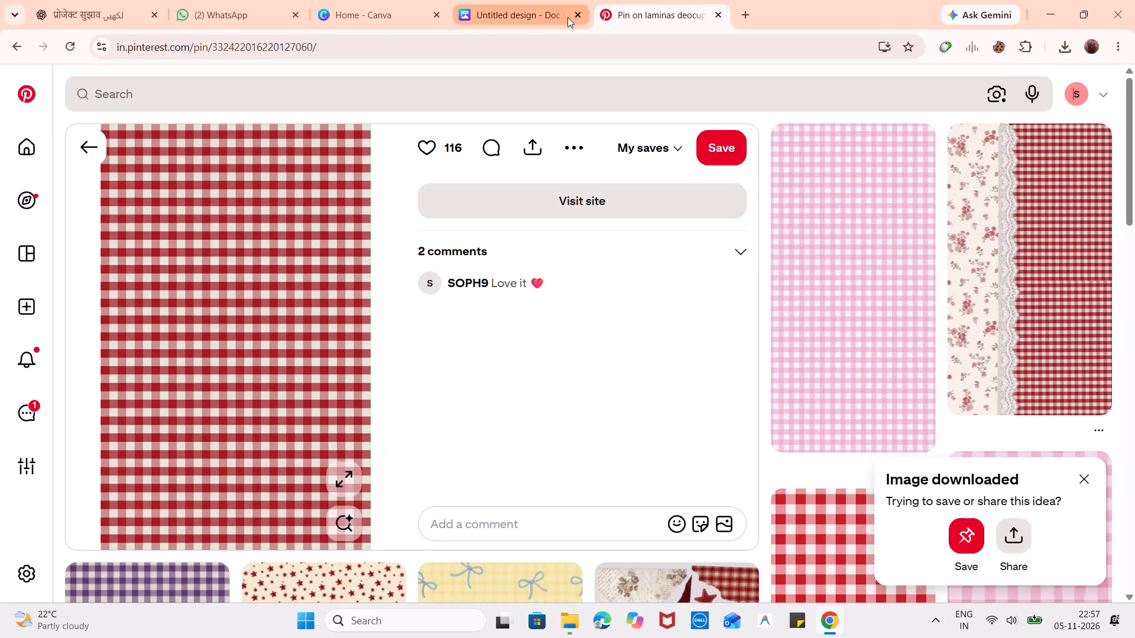
pyautogui.click(573, 14)
pyautogui.click(433, 17)
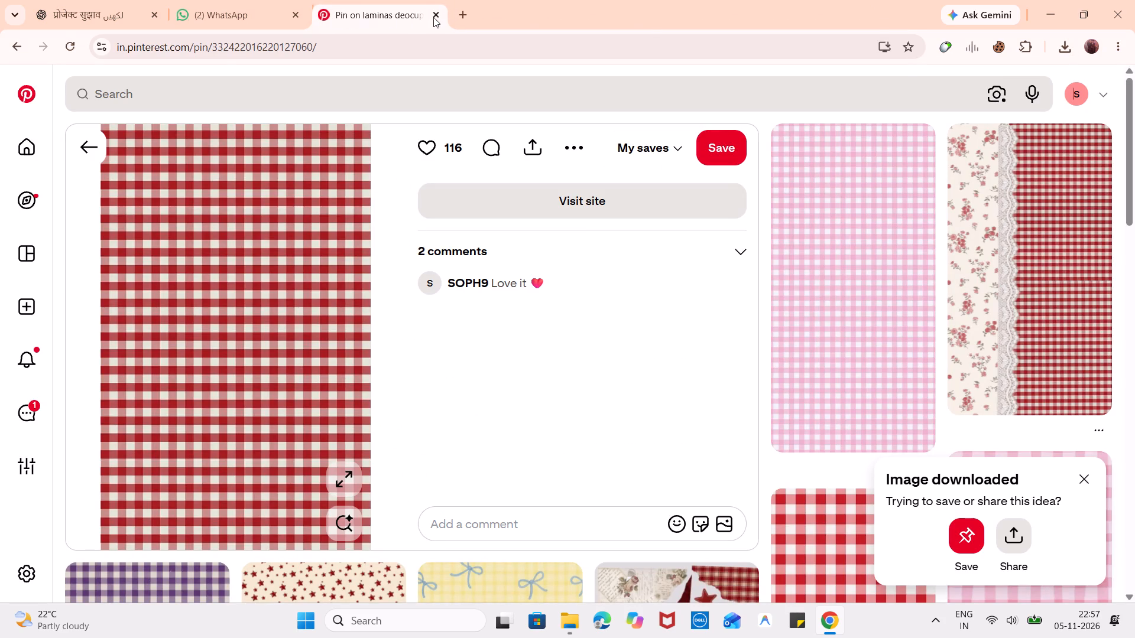